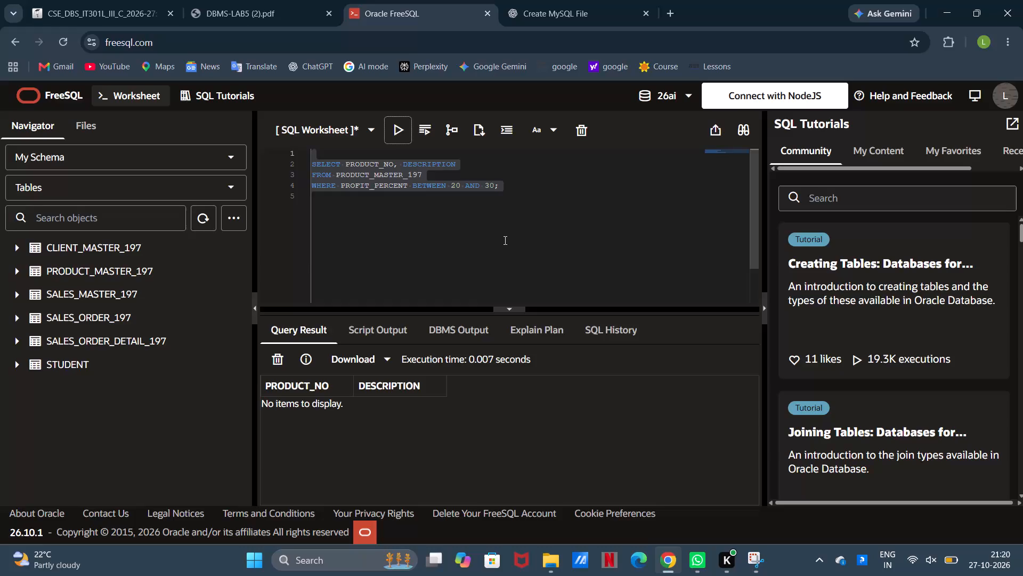
Capture a rectangular Snipping Tool screenshot of the worksheet query selecting PRODUCT_NO and DESCRIPTION where PROFIT_PERCENT is between 20 and 30.
left_click(504, 240)
scroll(504, 240, "up", 1)
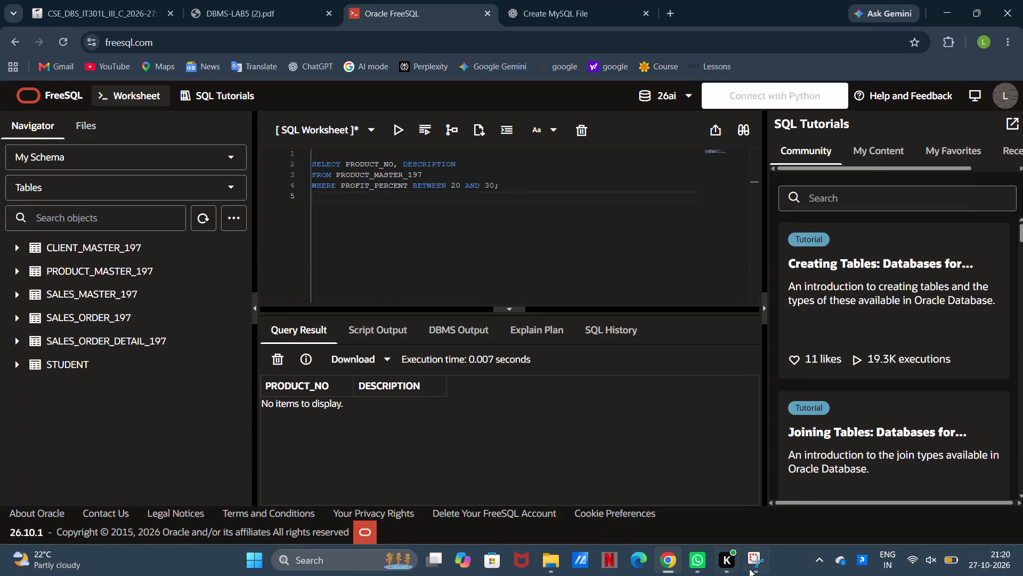
left_click(754, 566)
left_click(274, 36)
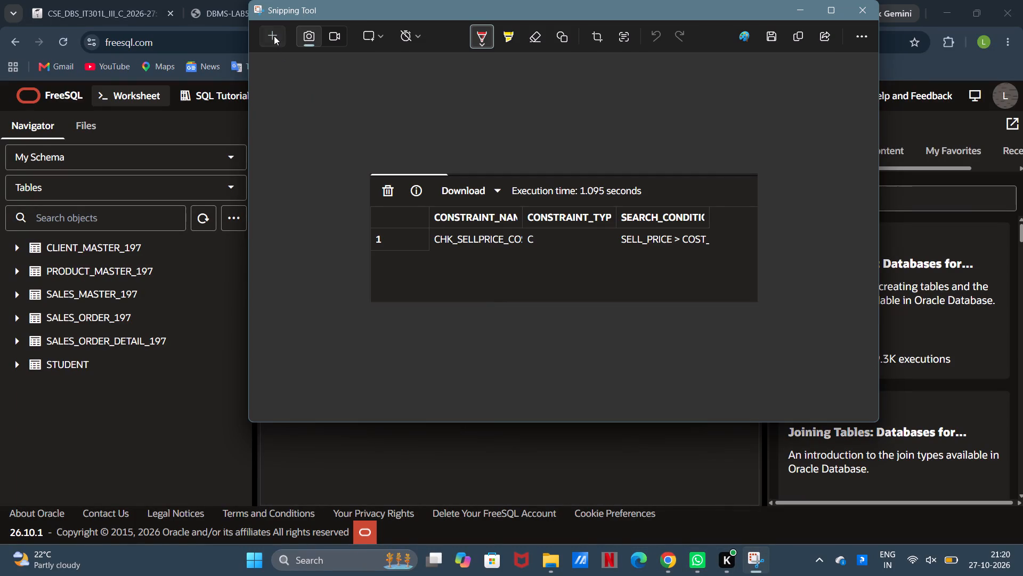
left_click(277, 147)
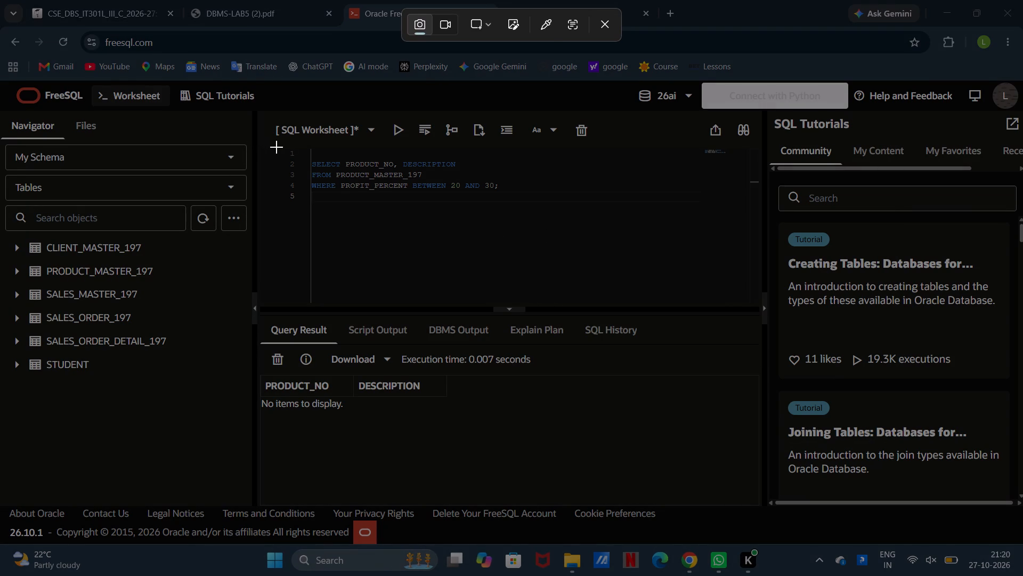
left_click_drag(277, 147, 614, 226)
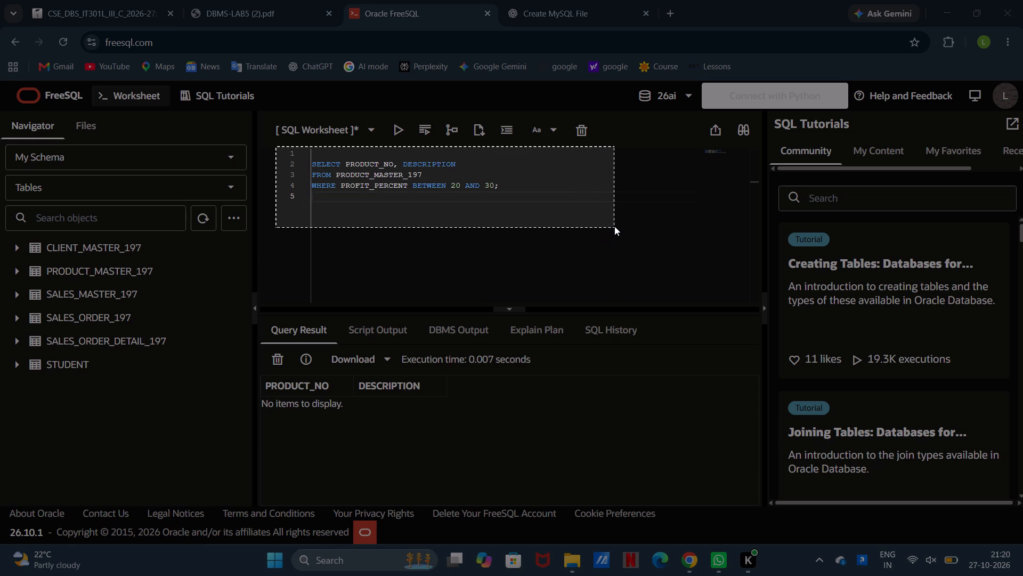
left_click_drag(614, 226, 616, 223)
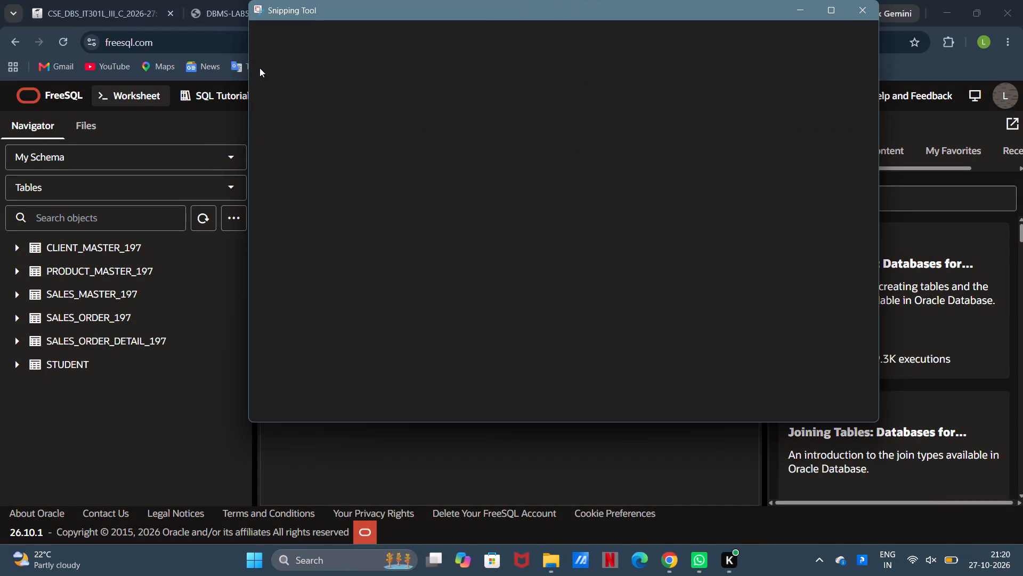
Capture a second rectangular screenshot of the Query Result area below the worksheet and return to the browser.
left_click(273, 38)
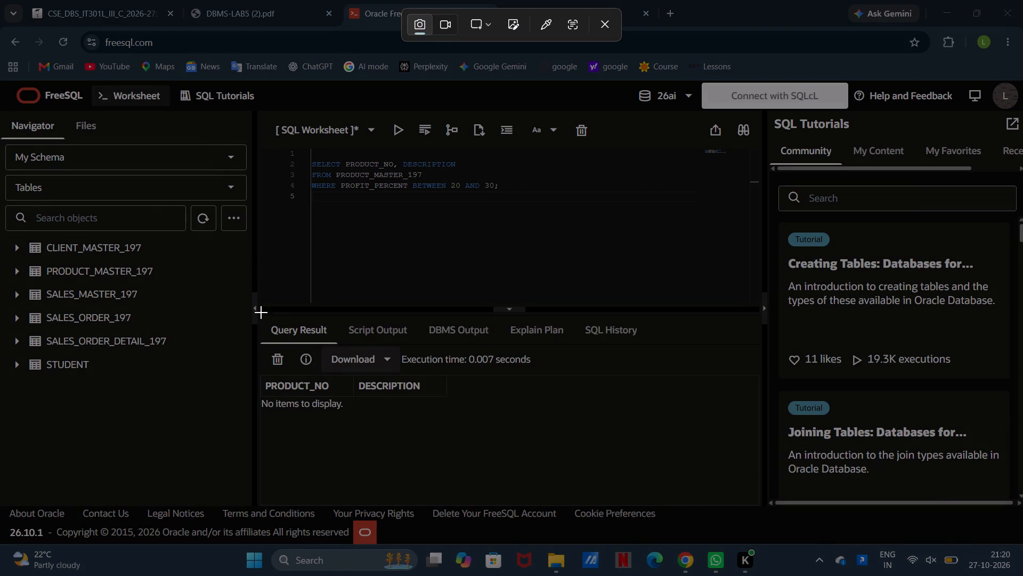
left_click_drag(262, 345, 549, 445)
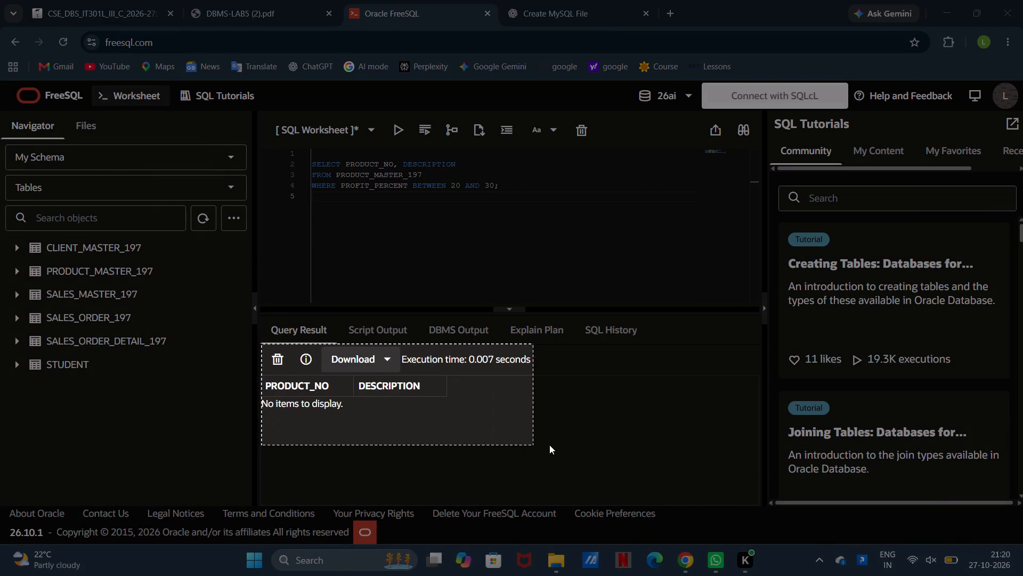
left_click_drag(549, 445, 685, 468)
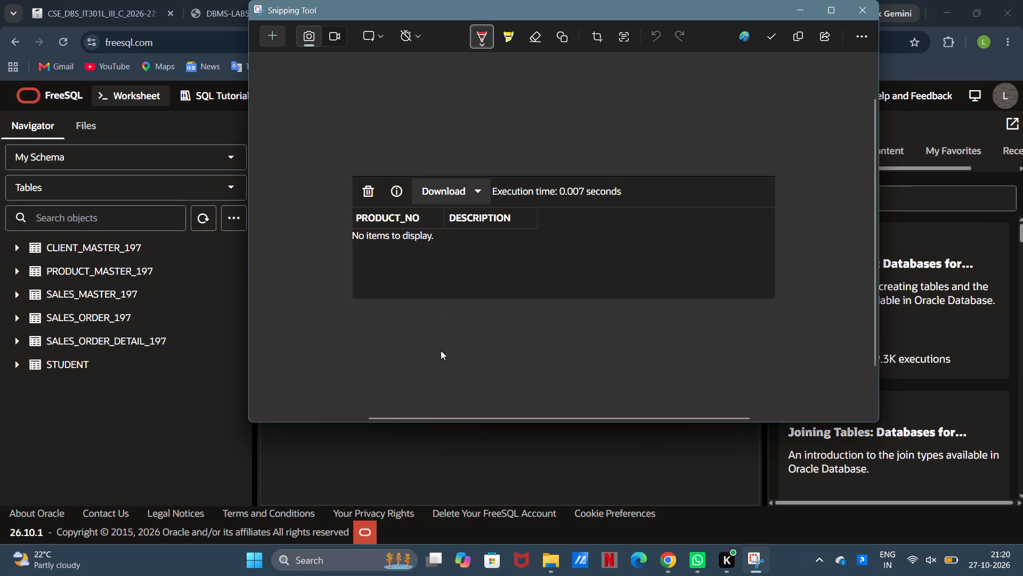
left_click(458, 458)
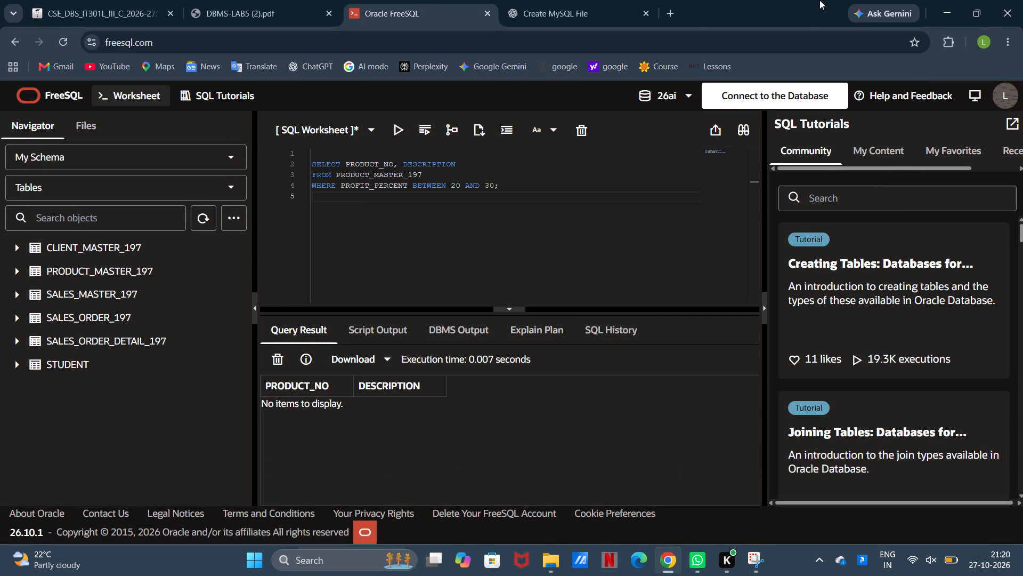
Search for Google Docs in a new browser tab and create a blank document from the first result.
left_click(669, 16)
left_click(669, 16)
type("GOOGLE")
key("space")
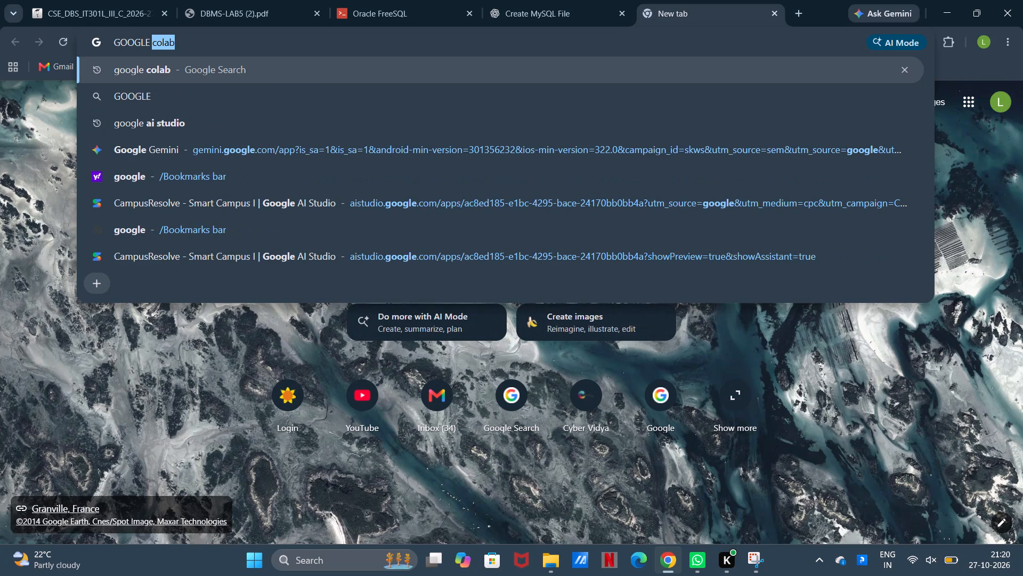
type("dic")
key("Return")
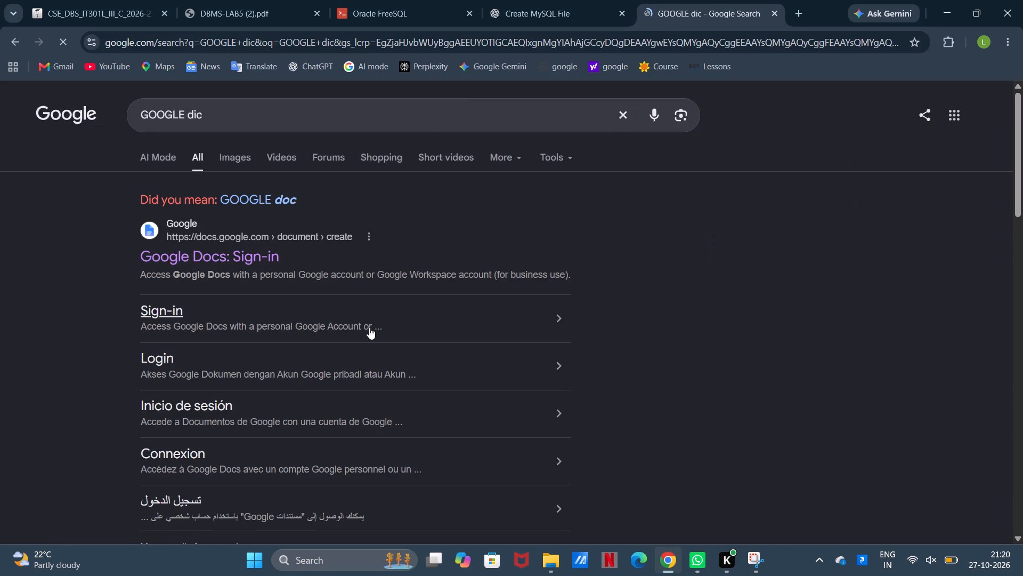
left_click(202, 237)
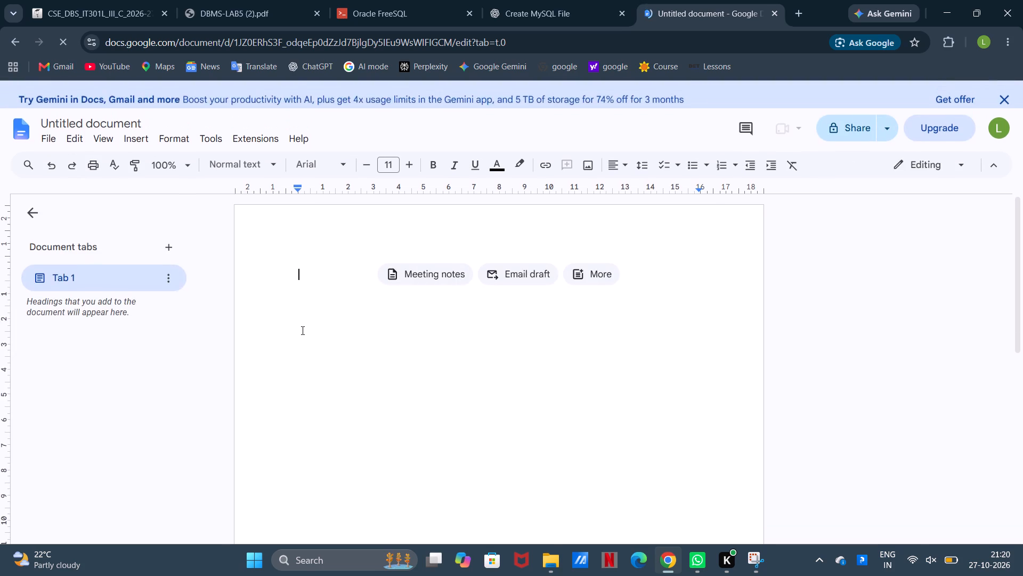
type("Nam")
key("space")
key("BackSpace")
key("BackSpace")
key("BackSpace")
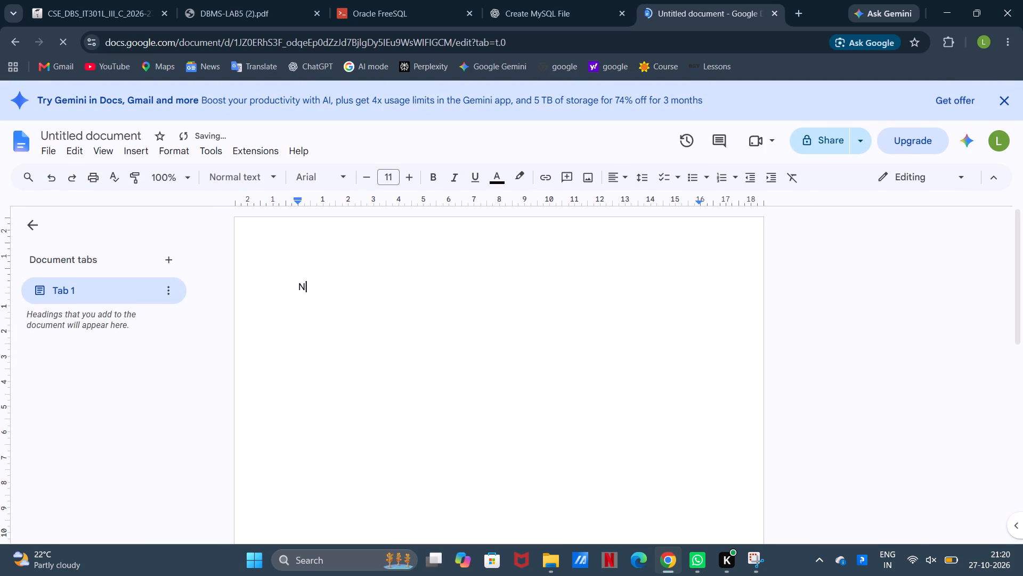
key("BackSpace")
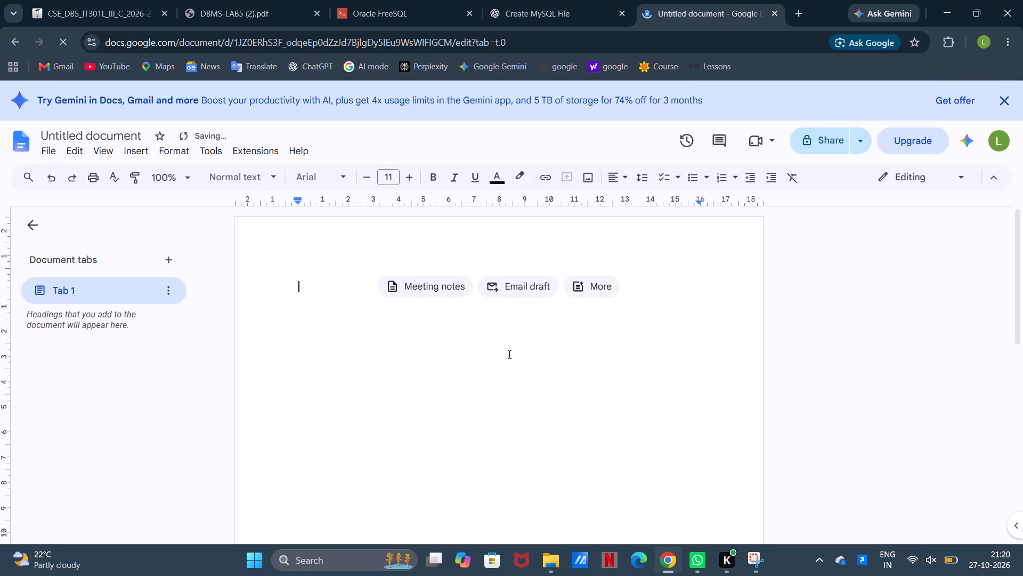
Add the title "DATABASE SYSTEM" at font size 14, indented with spaces towards the middle of the first line, and start a new line.
triple_click(413, 178)
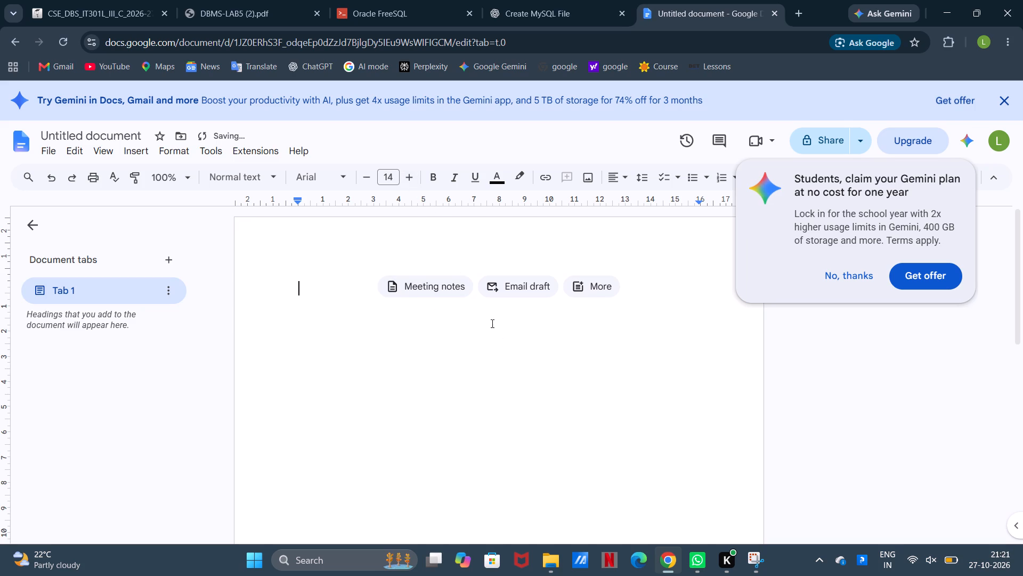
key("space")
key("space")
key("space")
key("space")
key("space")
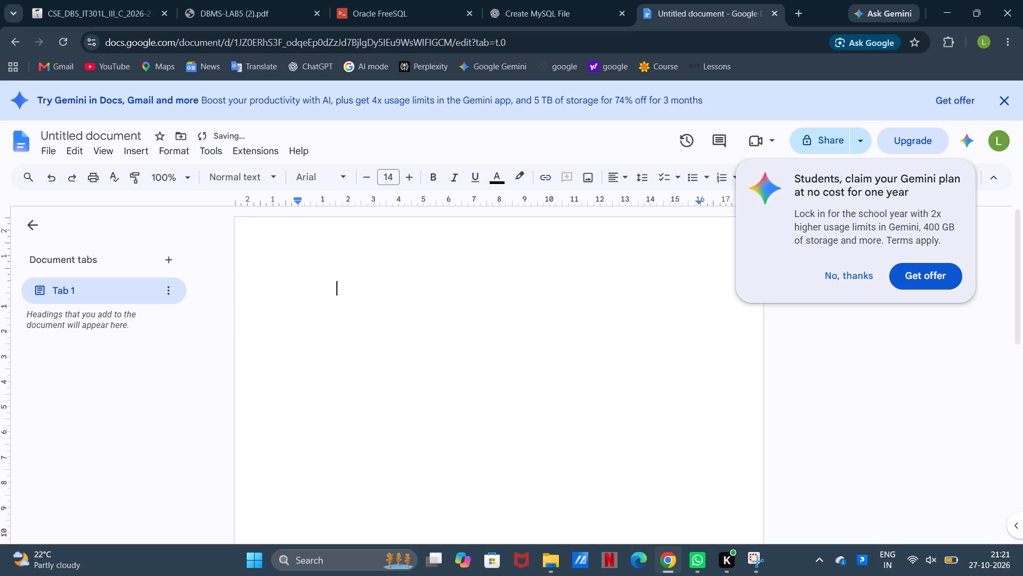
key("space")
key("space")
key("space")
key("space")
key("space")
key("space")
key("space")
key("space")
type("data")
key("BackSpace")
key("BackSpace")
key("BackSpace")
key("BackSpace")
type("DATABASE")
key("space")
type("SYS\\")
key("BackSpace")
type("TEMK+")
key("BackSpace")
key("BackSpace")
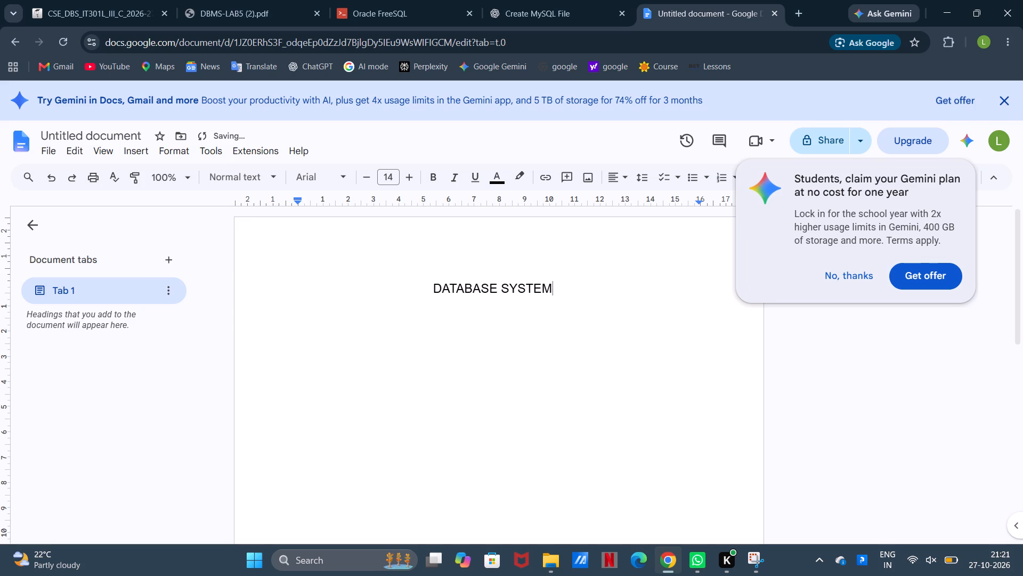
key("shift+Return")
Set the font size to 11 for the line below the title.
left_click(375, 181)
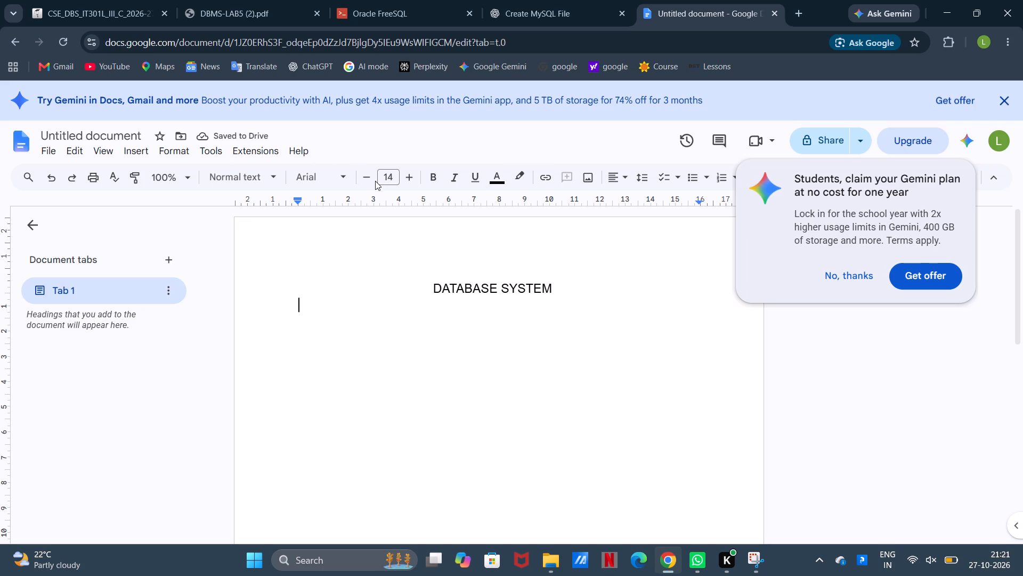
left_click(375, 181)
key("ctrl+minus")
key("ctrl+minus")
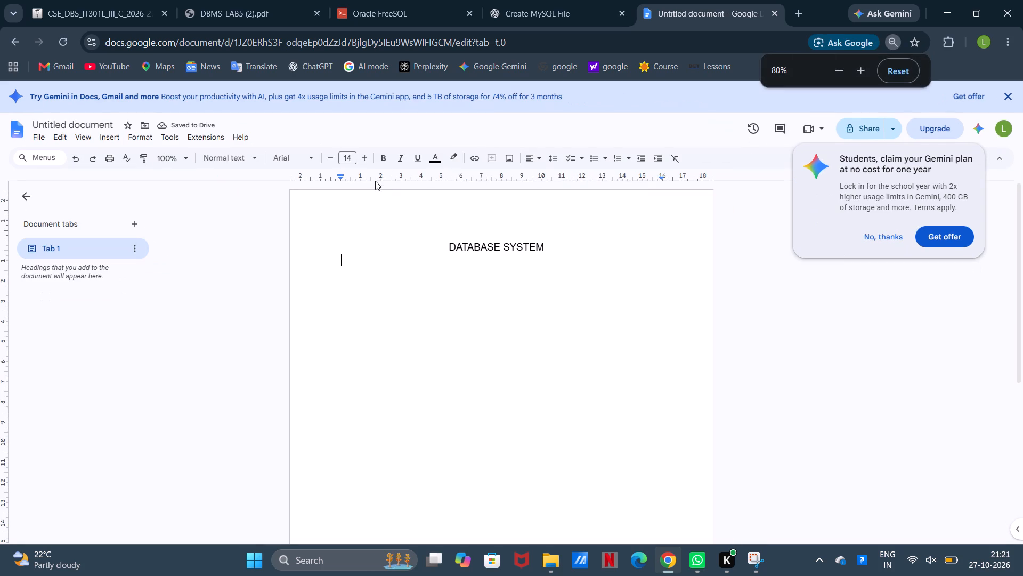
key("ctrl+plus")
key("ctrl+plus")
scroll(362, 181, "left", 1)
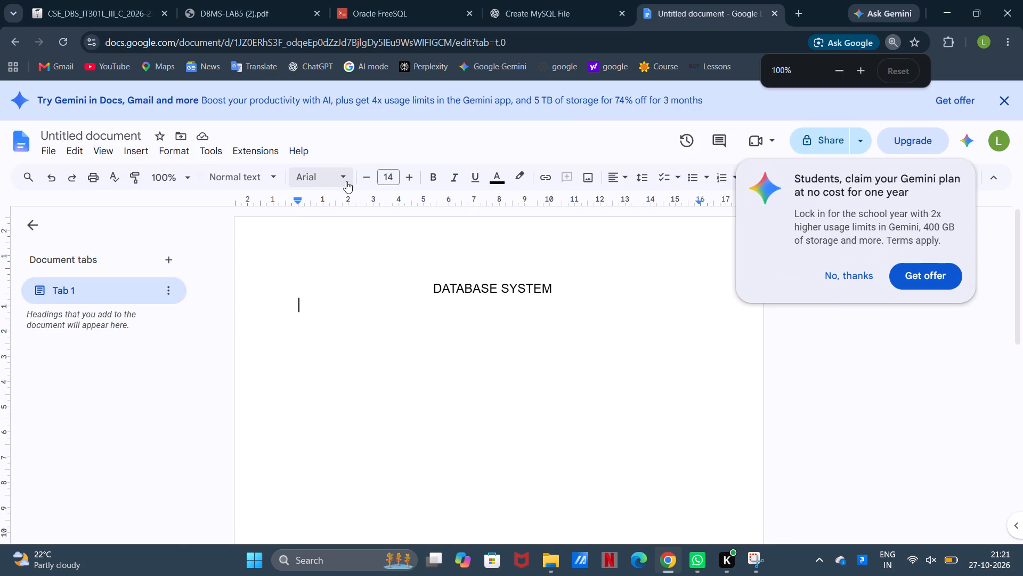
double_click(366, 180)
left_click(366, 180)
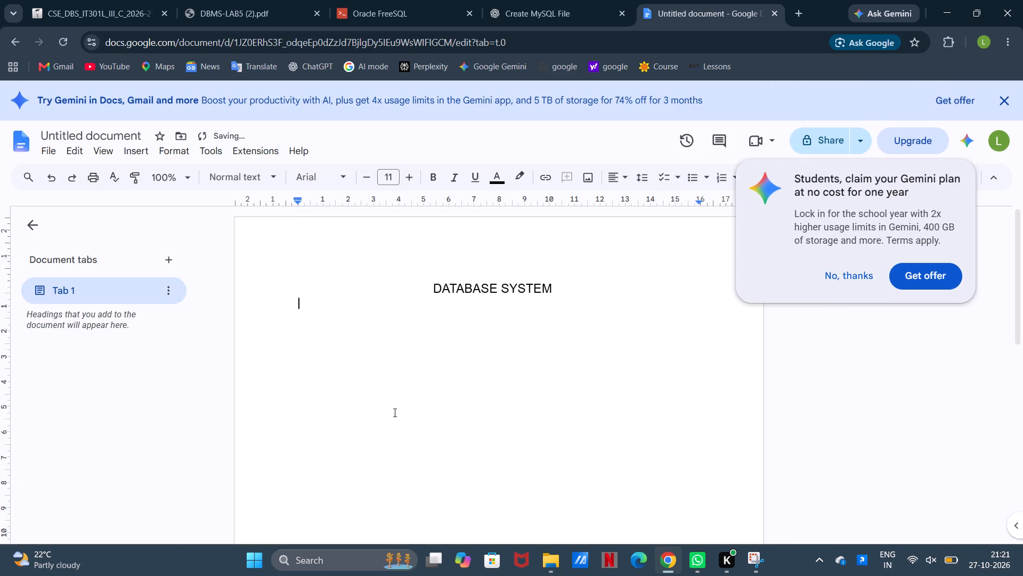
Enter "NAME :" followed by the student's name and a "||" separator on the line below the title.
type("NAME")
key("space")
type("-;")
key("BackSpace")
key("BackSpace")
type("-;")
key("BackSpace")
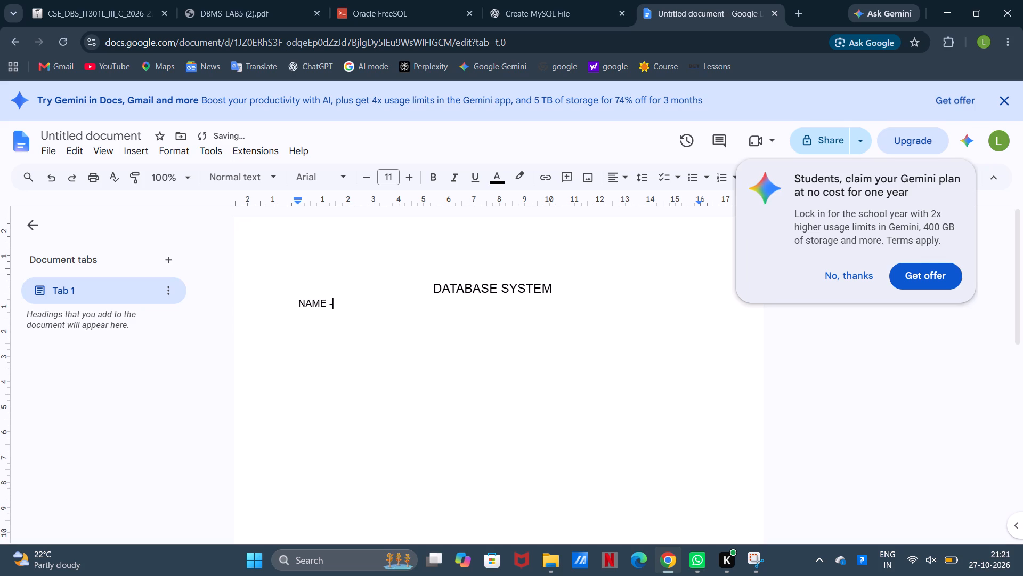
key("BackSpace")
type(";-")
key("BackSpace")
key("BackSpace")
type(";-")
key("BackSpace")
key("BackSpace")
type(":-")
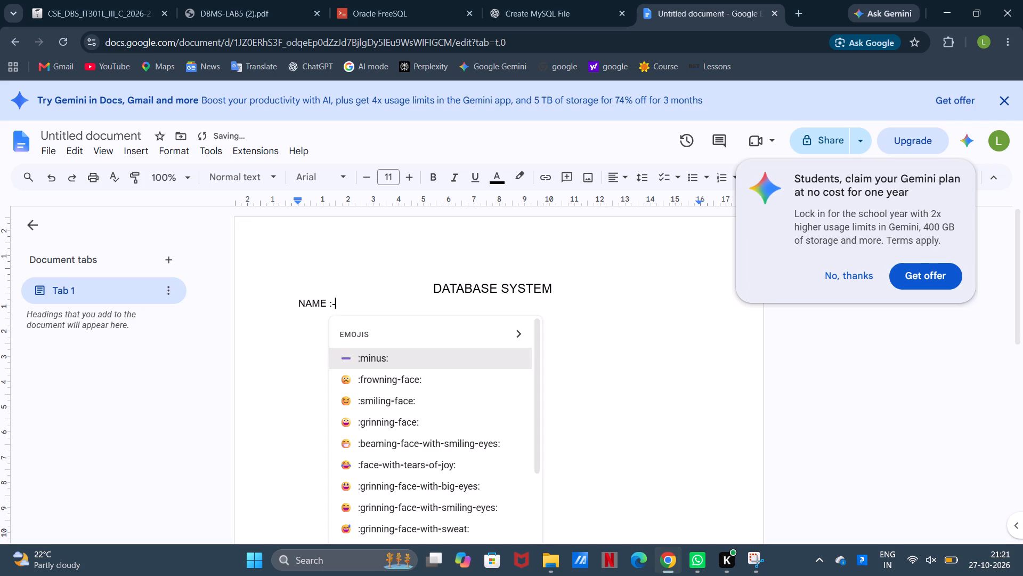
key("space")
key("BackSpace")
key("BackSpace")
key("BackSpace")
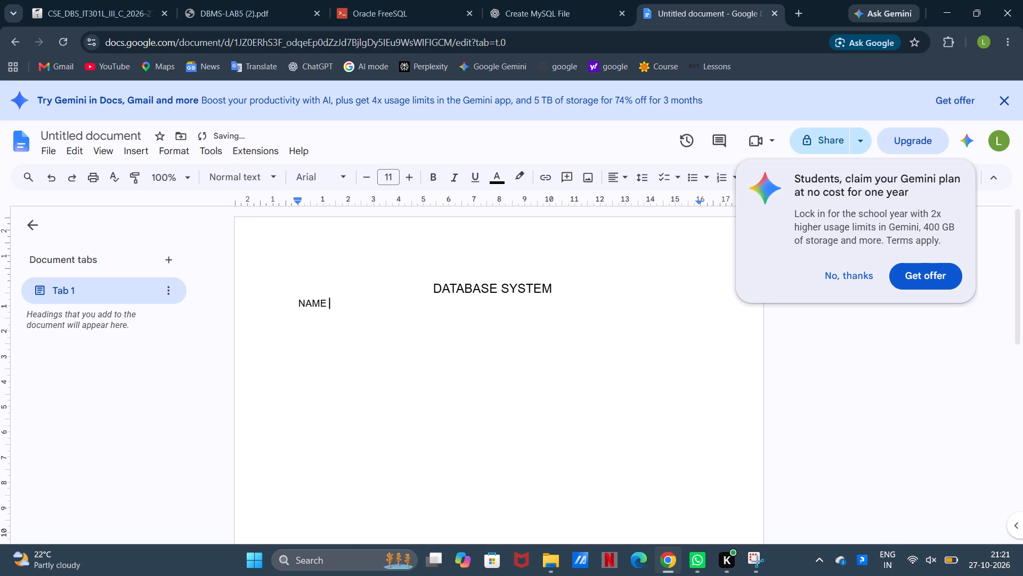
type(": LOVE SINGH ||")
Continue the details line with "UID :", the student's ID number and another "||" separator.
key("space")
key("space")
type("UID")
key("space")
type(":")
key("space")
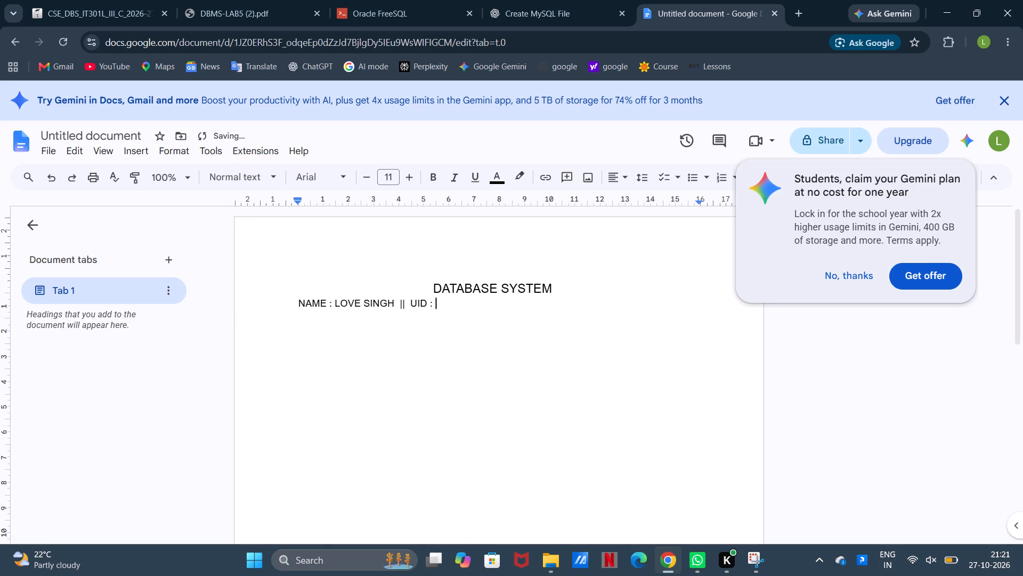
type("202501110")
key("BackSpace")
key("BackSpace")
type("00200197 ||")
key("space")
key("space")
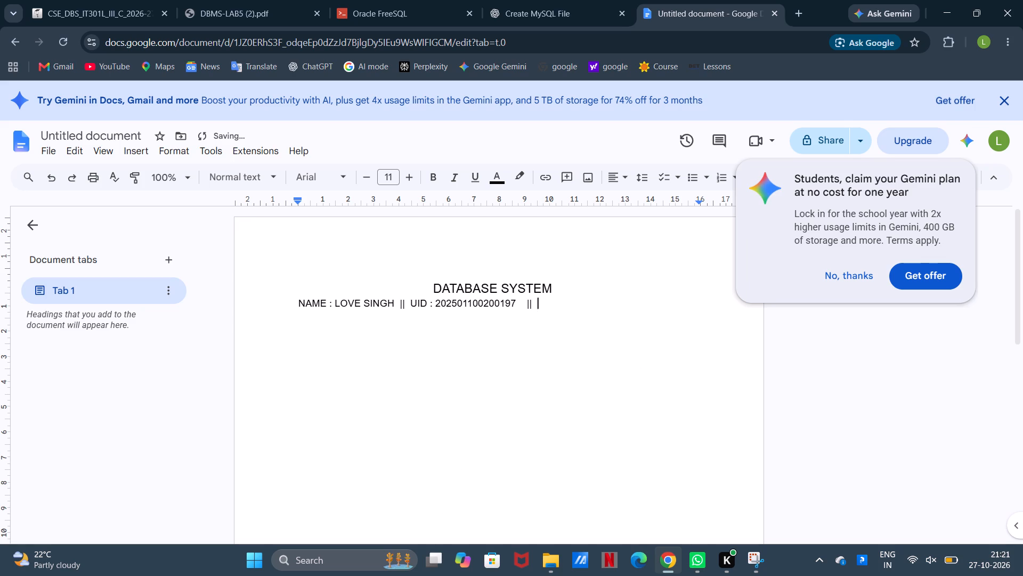
Complete the details line with "BRANCH &SEC : CSE & C" and leave a blank line below it.
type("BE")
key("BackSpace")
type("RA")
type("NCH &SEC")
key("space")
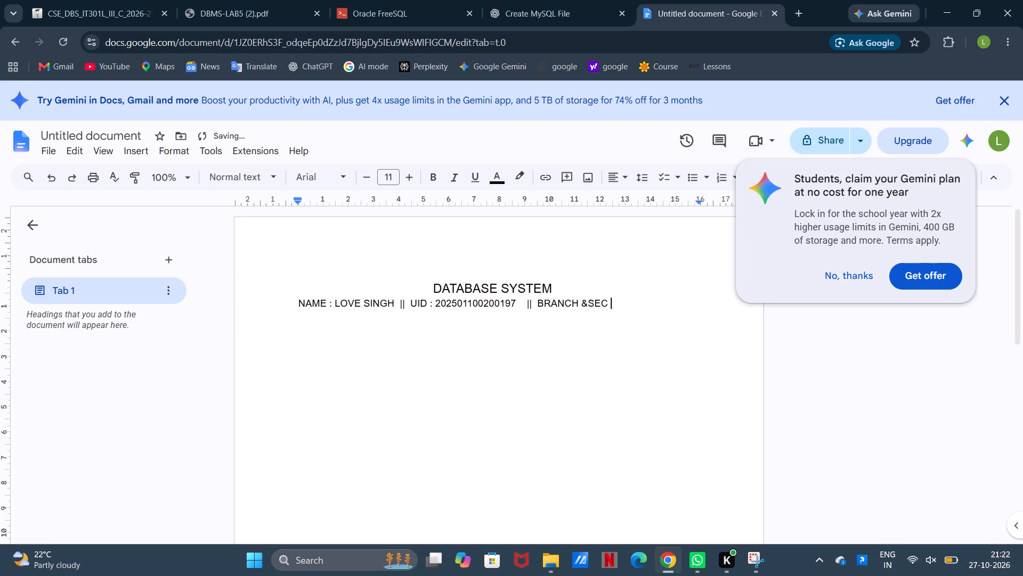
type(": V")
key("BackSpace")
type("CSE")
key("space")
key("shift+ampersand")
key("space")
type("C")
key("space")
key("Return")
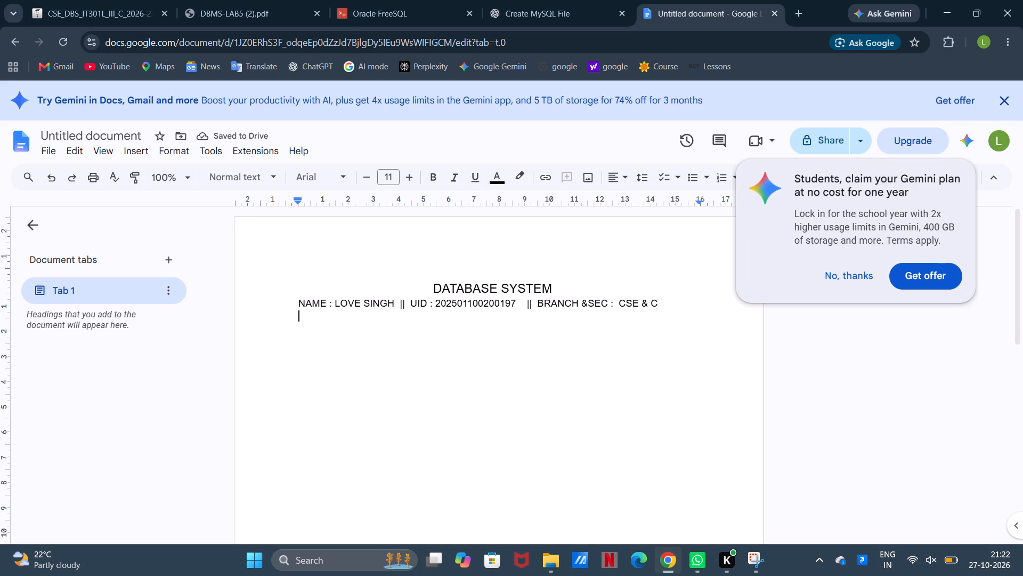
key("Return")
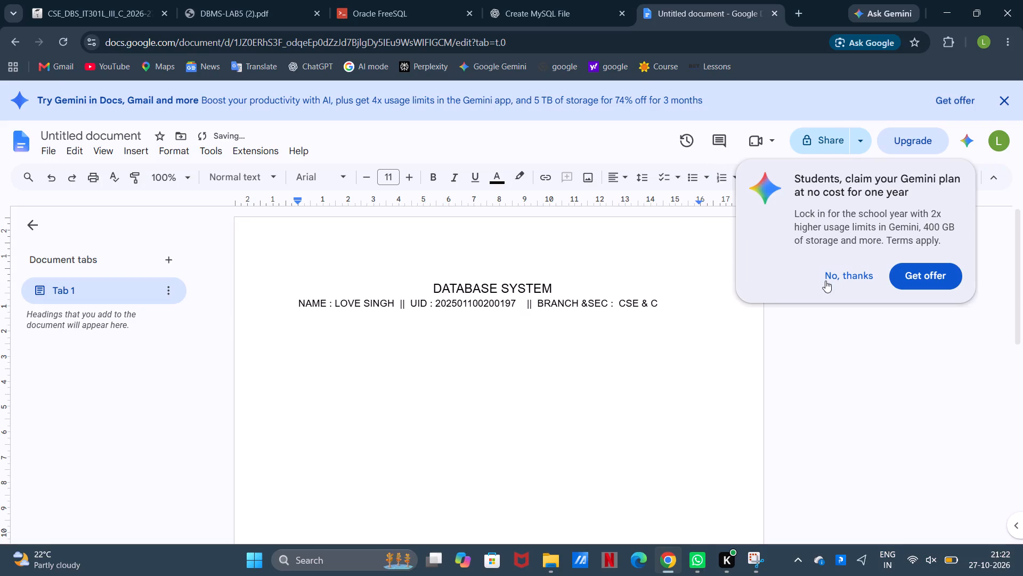
Decline the Gemini student plan offer covering part of the document.
left_click(851, 282)
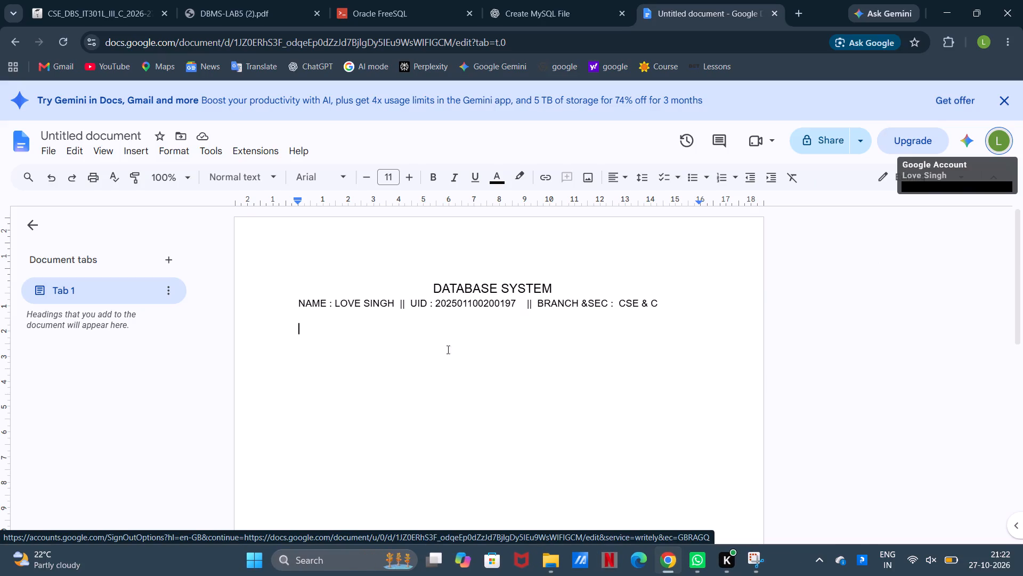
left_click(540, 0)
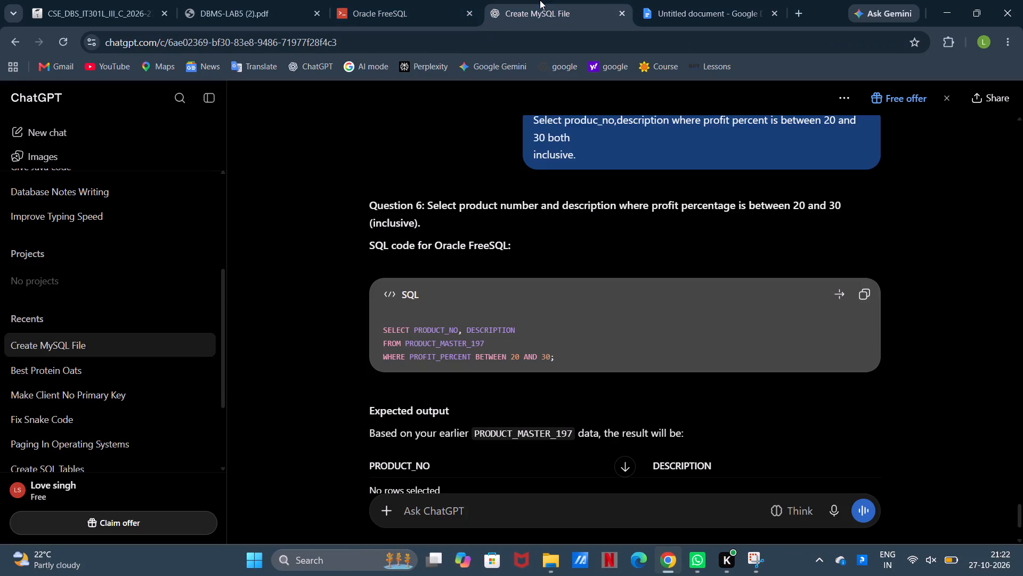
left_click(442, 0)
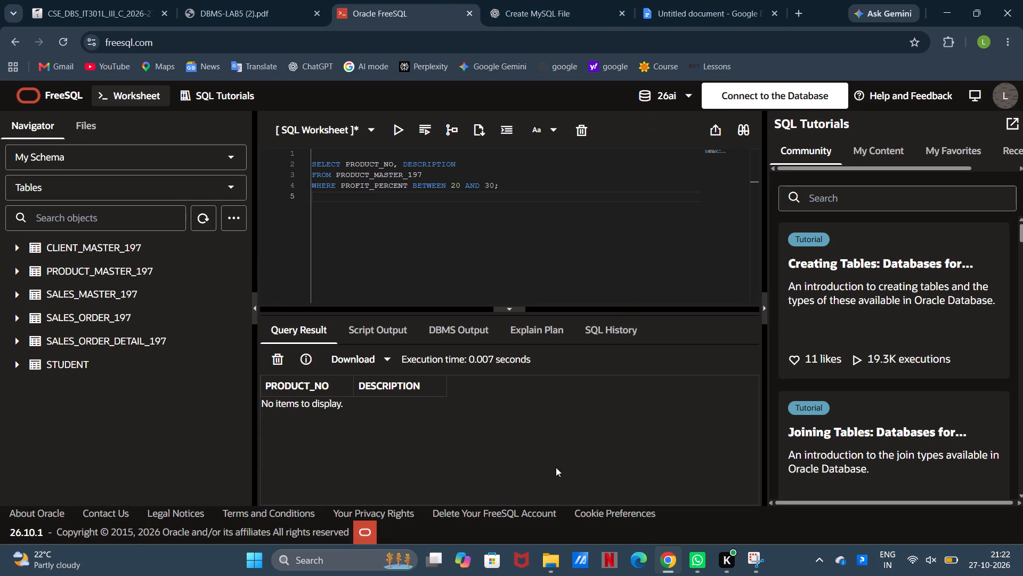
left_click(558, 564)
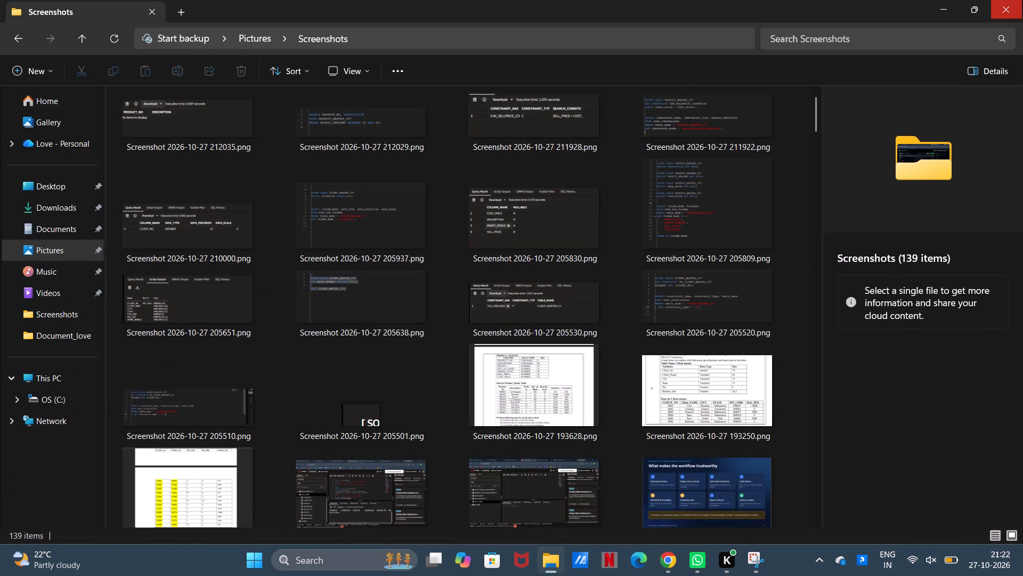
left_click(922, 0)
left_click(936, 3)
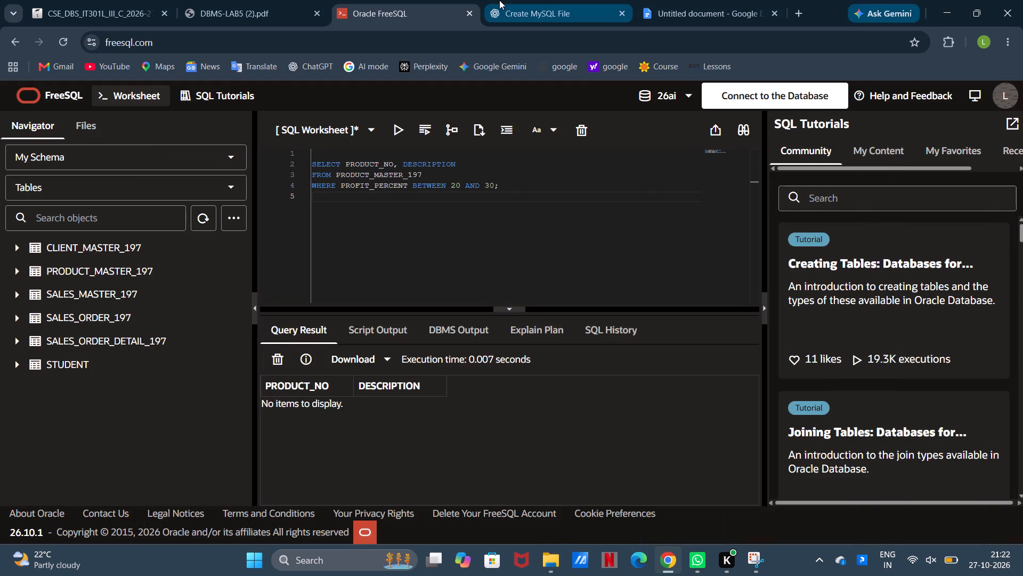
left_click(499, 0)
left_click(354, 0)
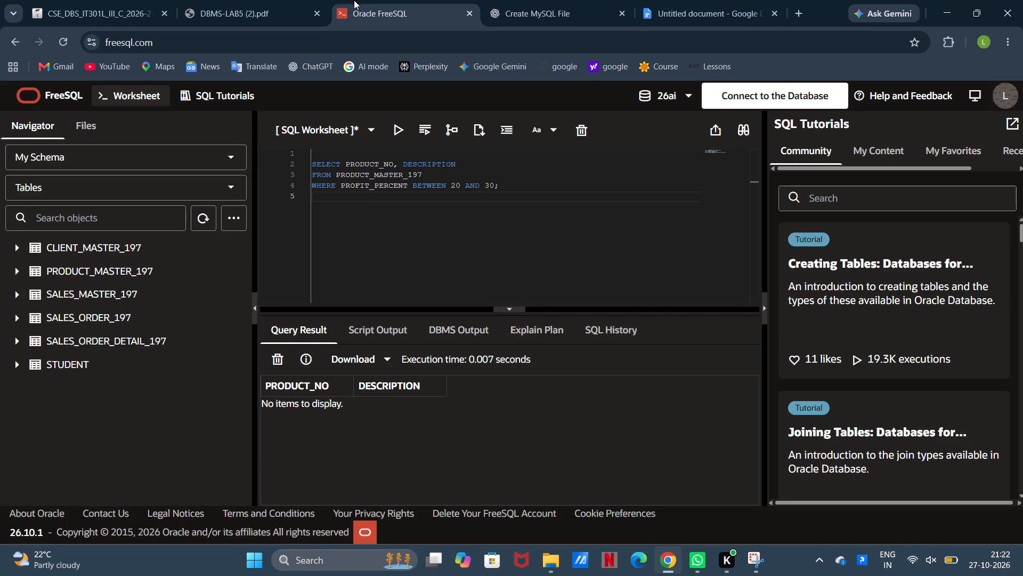
Reorder the browser tabs so the DBMS-LAB5 (2).pdf assignment sits directly beside the untitled report document.
left_click_drag(220, 5, 432, 38)
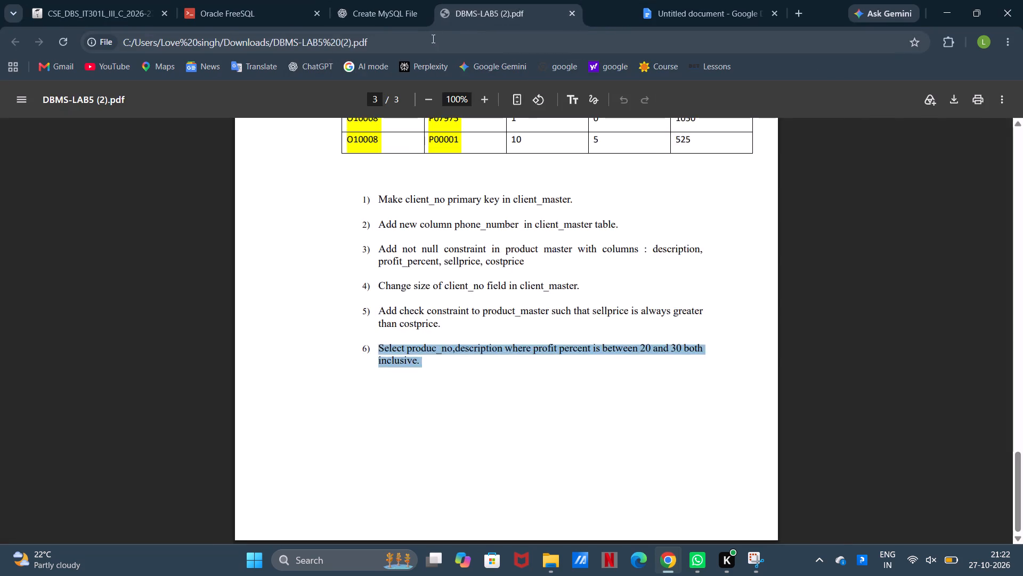
left_click_drag(432, 38, 317, 0)
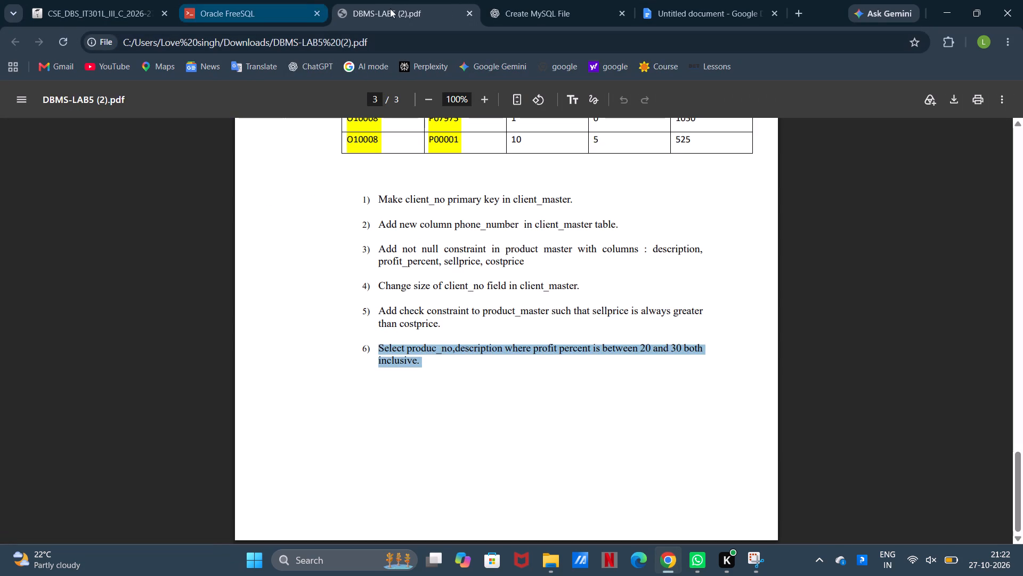
left_click_drag(411, 11, 518, 0)
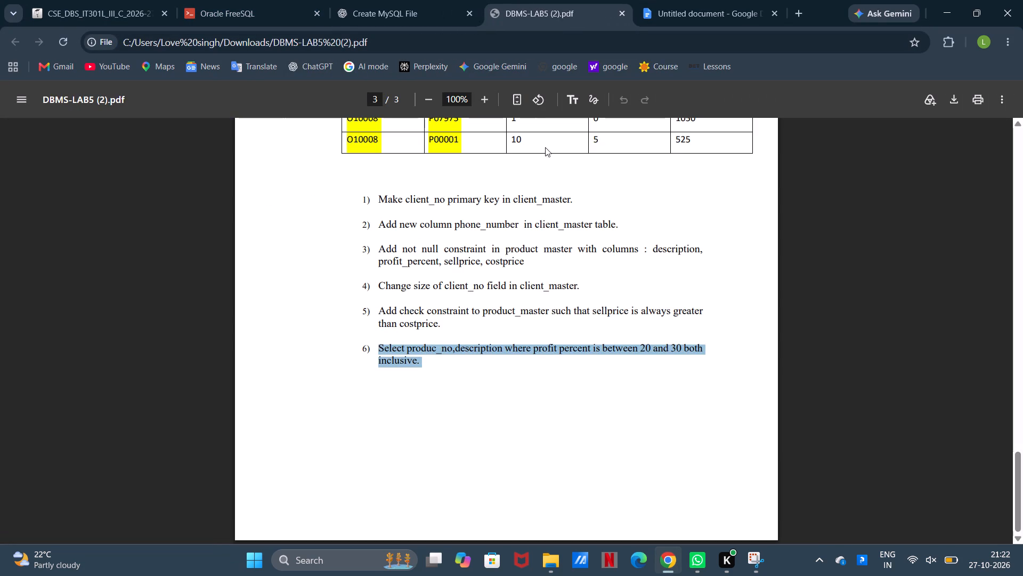
Look back through the lab assignment PDF from the question list to the sale_order_detail data.
scroll(576, 222, "up", 6)
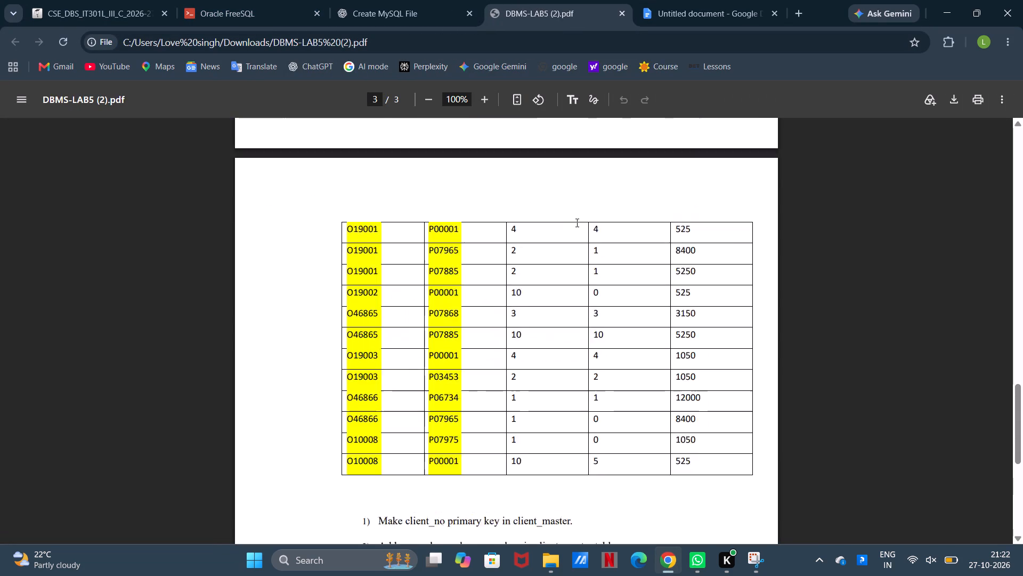
scroll(576, 222, "up", 1)
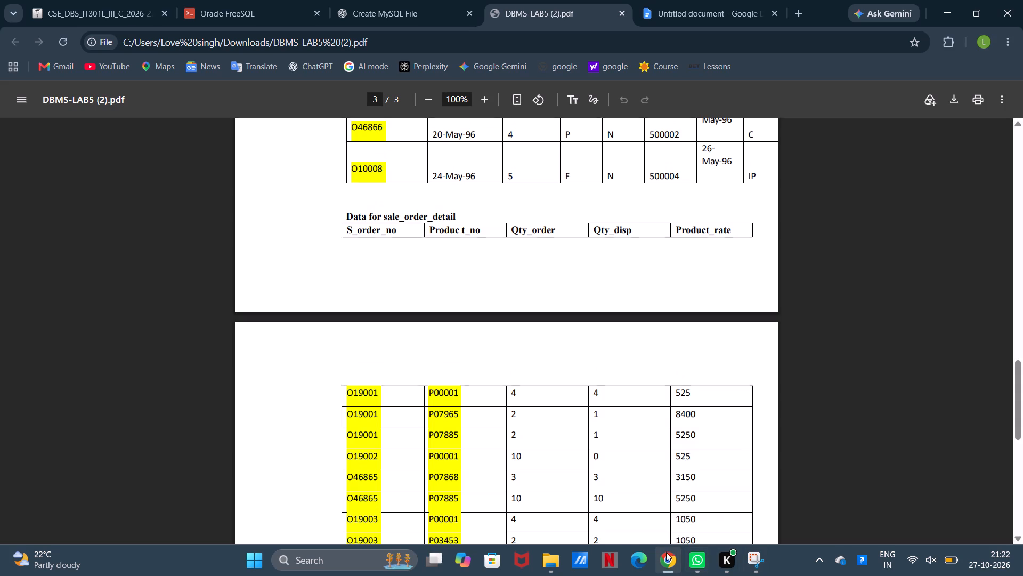
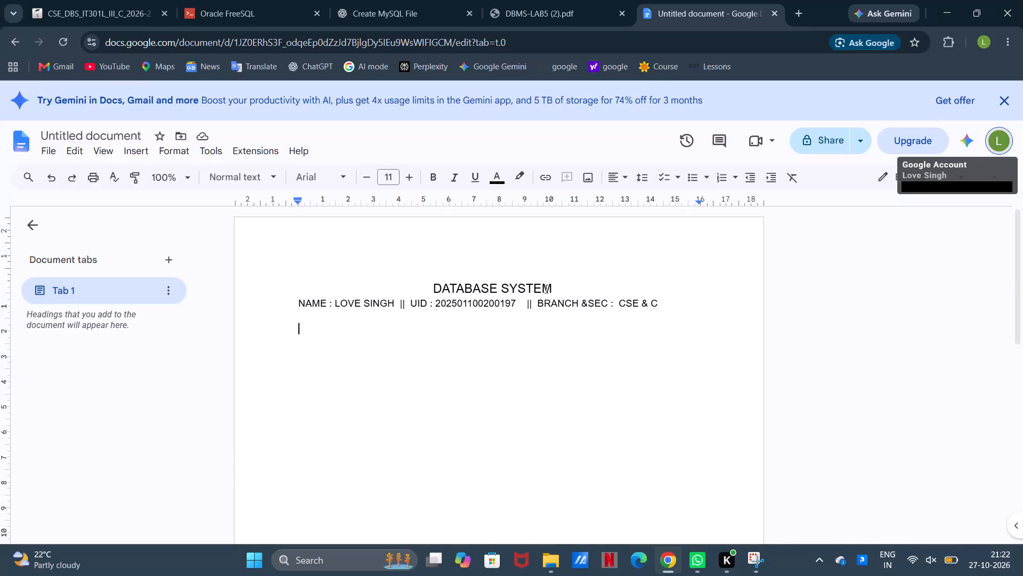
Insert an empty line directly below the DATABASE SYSTEM title.
left_click(557, 289)
key("Return")
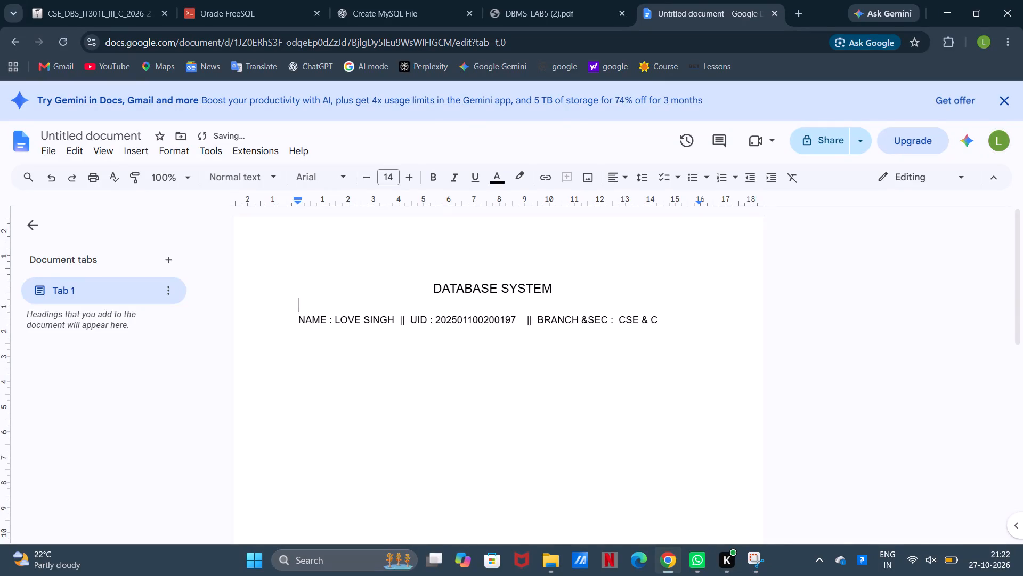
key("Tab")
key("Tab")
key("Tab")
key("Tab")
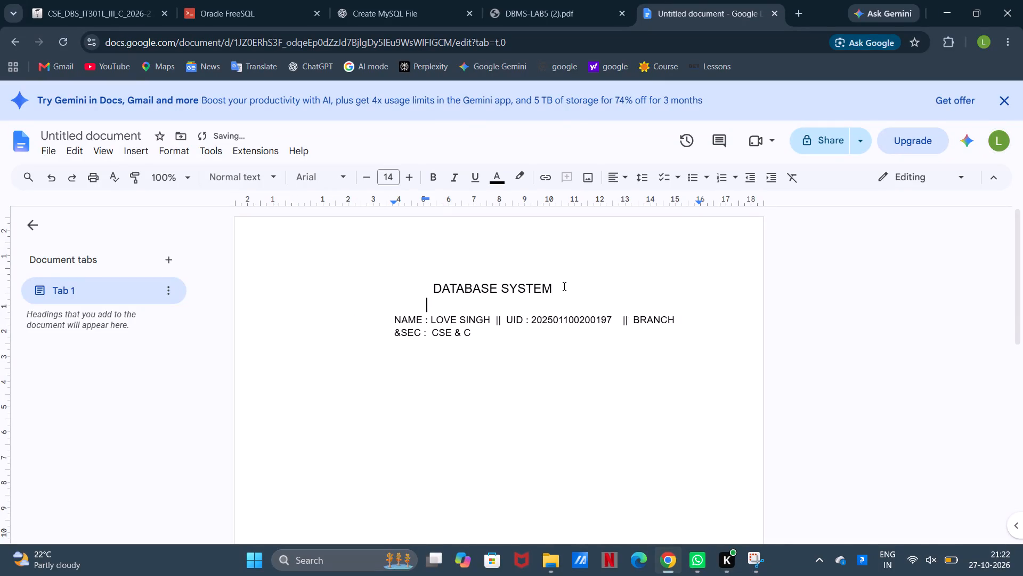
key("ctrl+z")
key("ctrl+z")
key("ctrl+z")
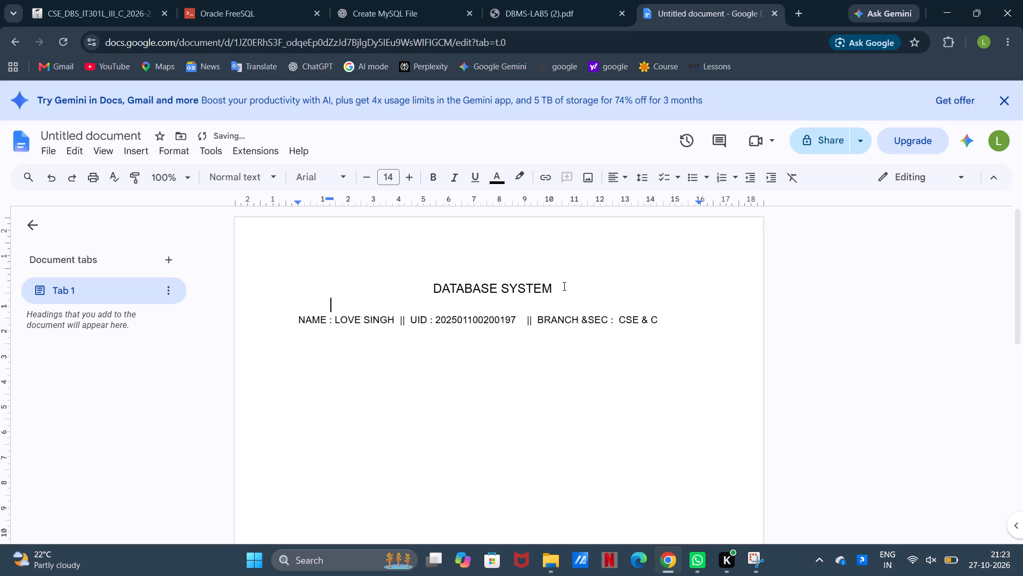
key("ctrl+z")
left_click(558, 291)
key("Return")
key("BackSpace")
Add the subtitle "(PRACTICAL : 5 )" on the empty line, spaced in to align with the start of the DATABASE SYSTEM title.
left_click(339, 310)
key("space")
key("space")
key("space")
key("space")
key("space")
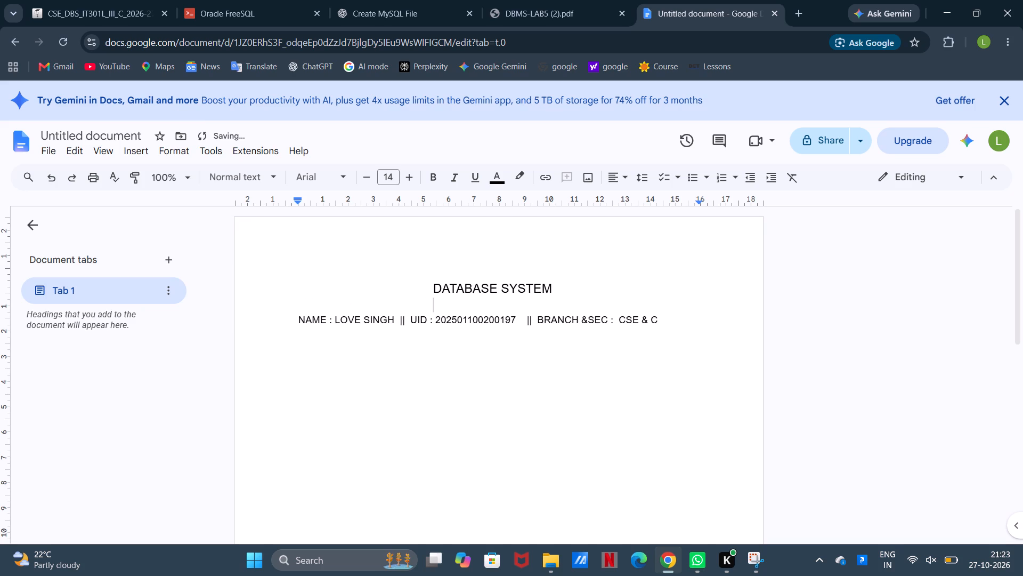
type("(ORAC")
key("BackSpace")
key("BackSpace")
key("BackSpace")
key("BackSpace")
type("PRAC")
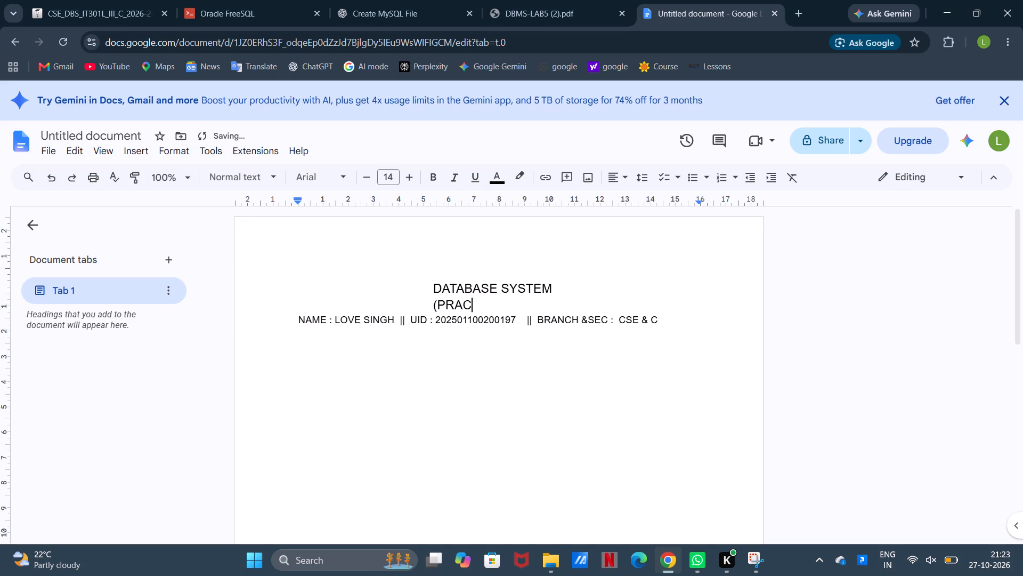
type("TICAL")
key("space")
key("shift+colon")
key("space")
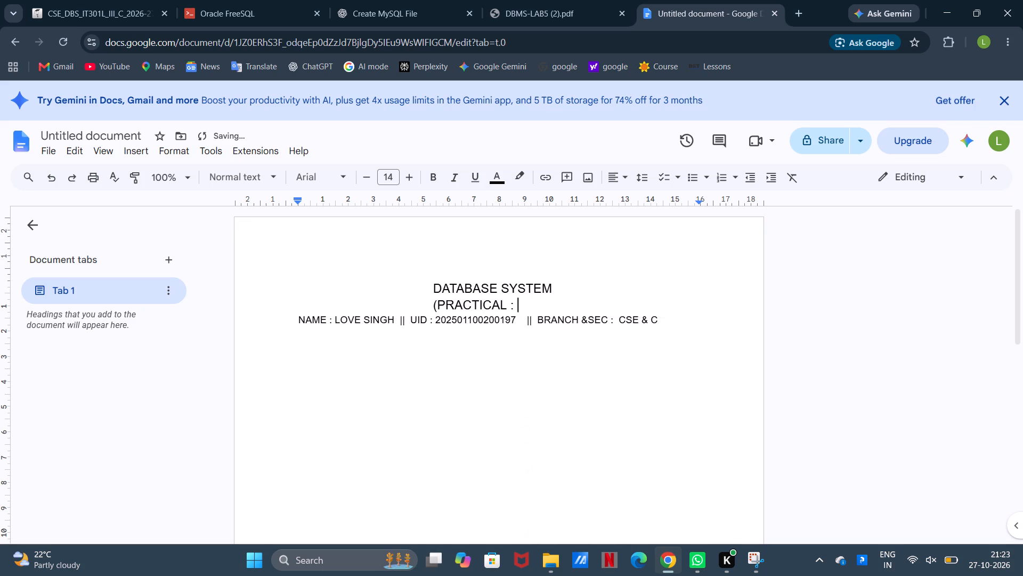
type("5V")
key("BackSpace")
key("space")
key("shift+parenright")
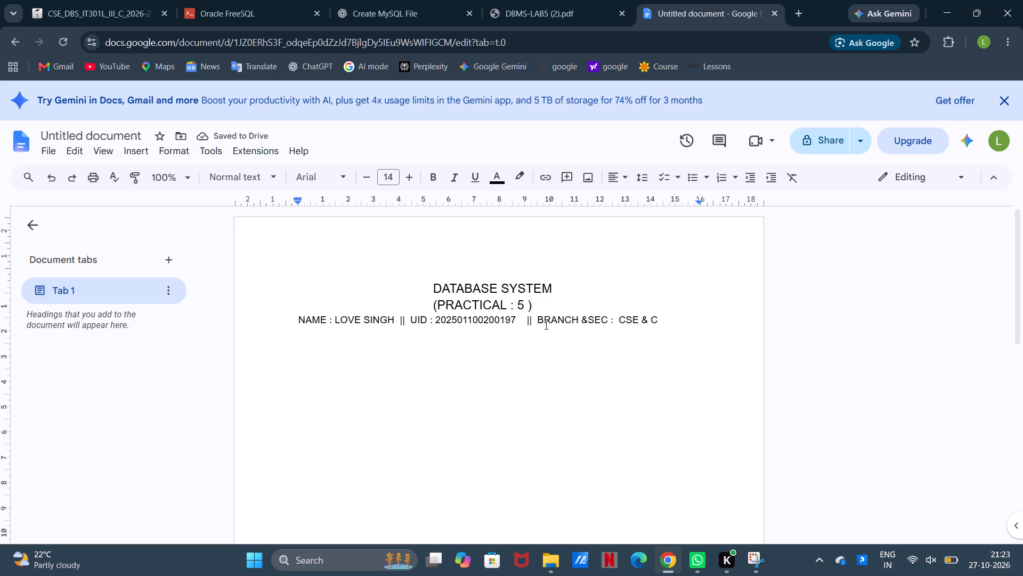
Remove both parentheses from the subtitle so it reads "PRACTICAL : 5", and shift it with leading spaces to centre it under the title.
key("BackSpace")
key("Left")
key("Left")
key("Left")
key("Left")
key("Left")
key("Left")
key("Left")
key("Left")
key("Left")
key("Left")
key("Left")
key("Left")
key("Left")
key("Left")
key("Left")
key("Right")
key("backslash")
key("BackSpace")
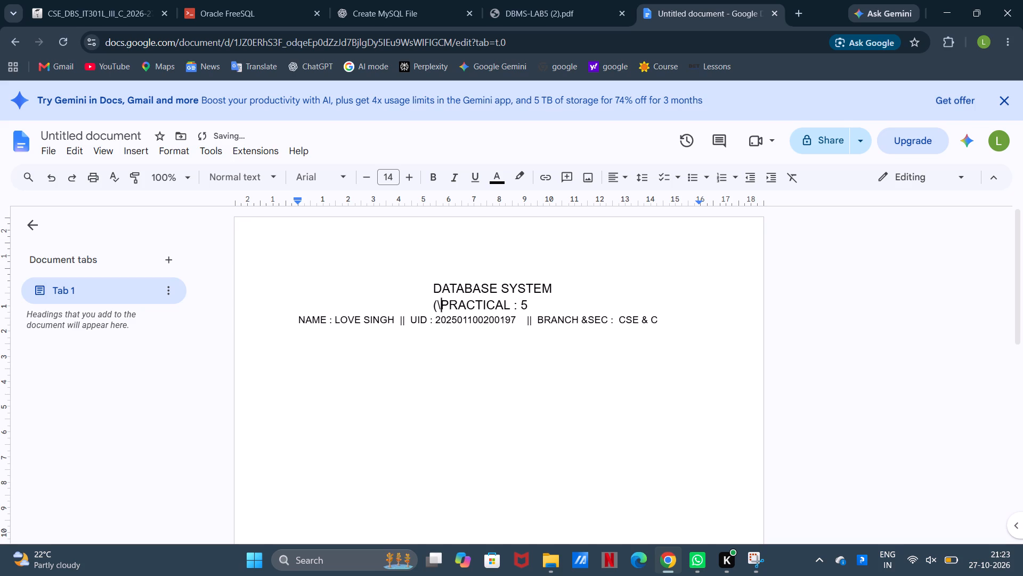
key("BackSpace")
key("space")
key("space")
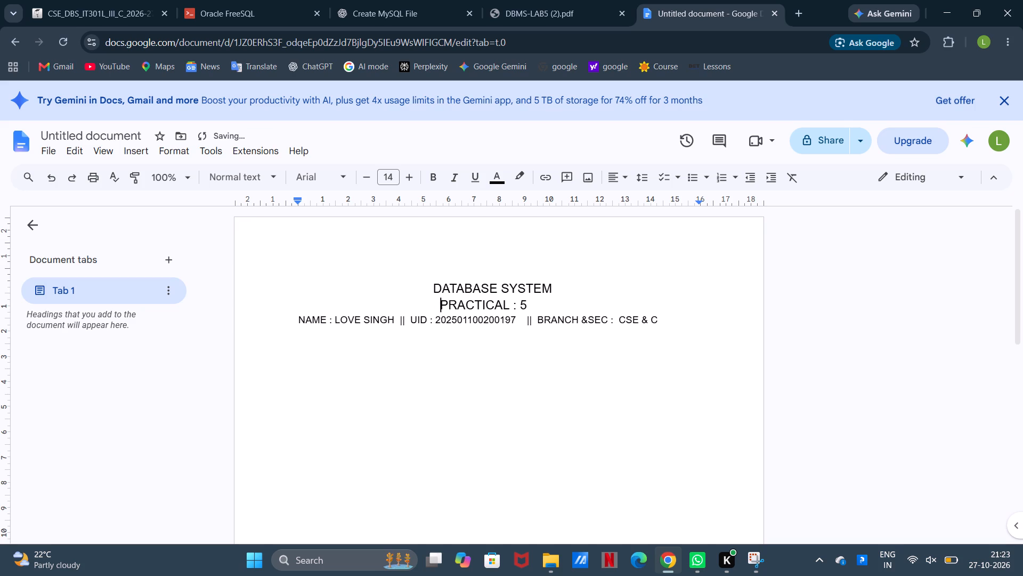
key("space")
key("space")
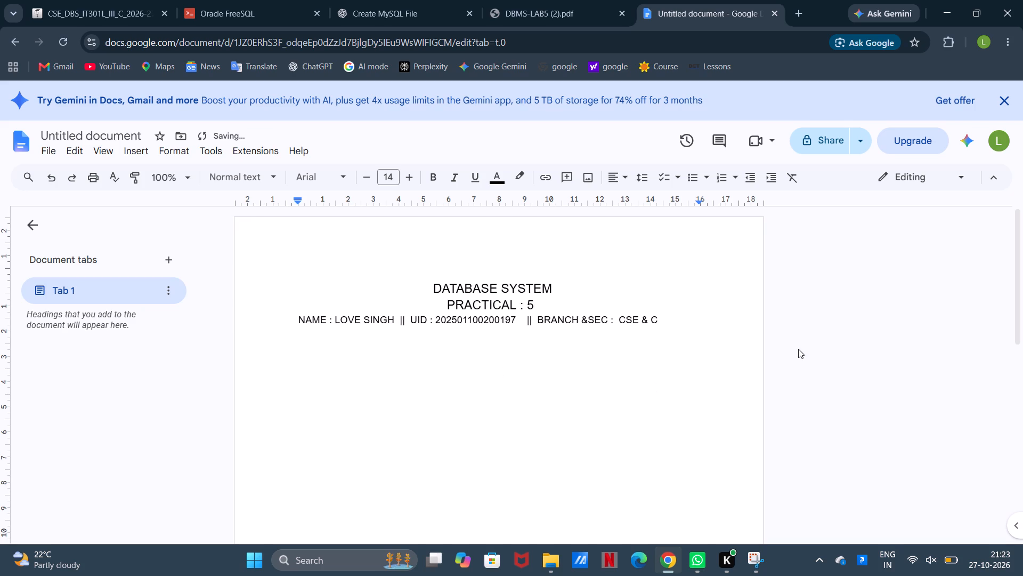
Start the question label "Q1 : " below the student details line, leaving a blank line between them.
left_click(668, 314)
left_click(664, 325)
key("Return")
key("Return")
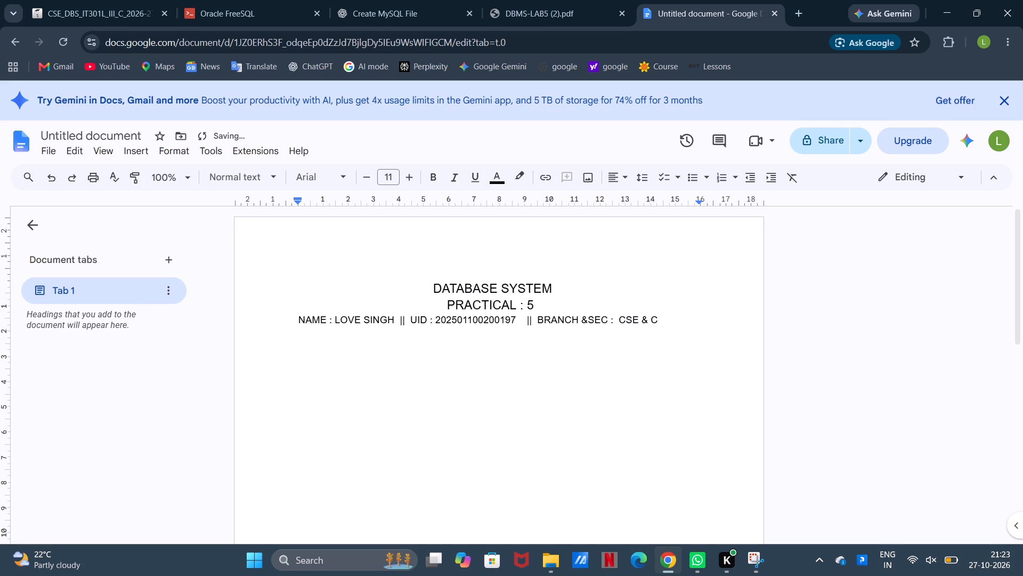
key("q")
key("BackSpace")
type("Q1 :")
key("space")
Copy question 1, "Make client_no primary key in client_master", from the DBMS-LAB5 PDF into the report after "Q1 :" and start a new line below.
left_click(555, 0)
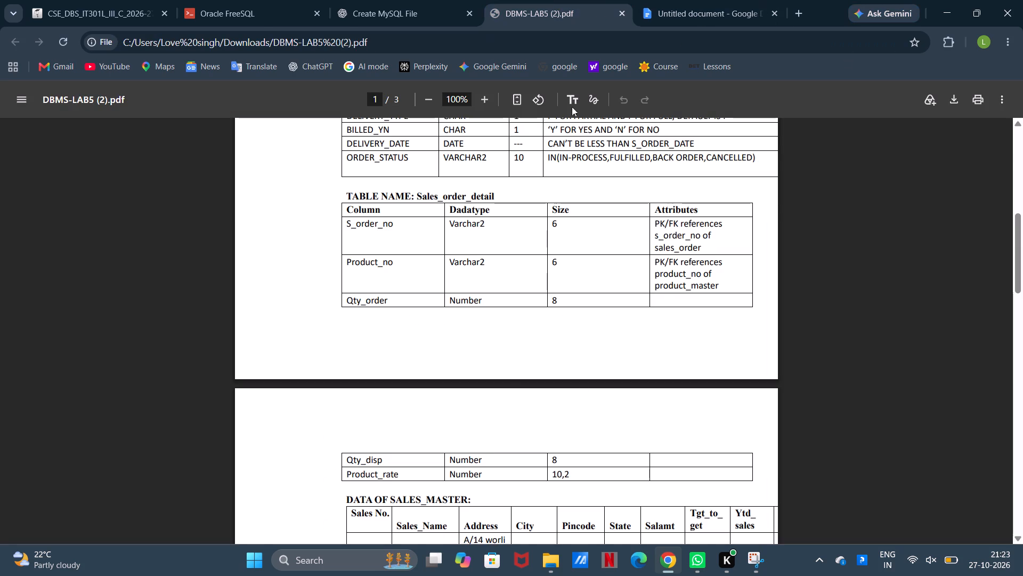
scroll(441, 346, "down", 8)
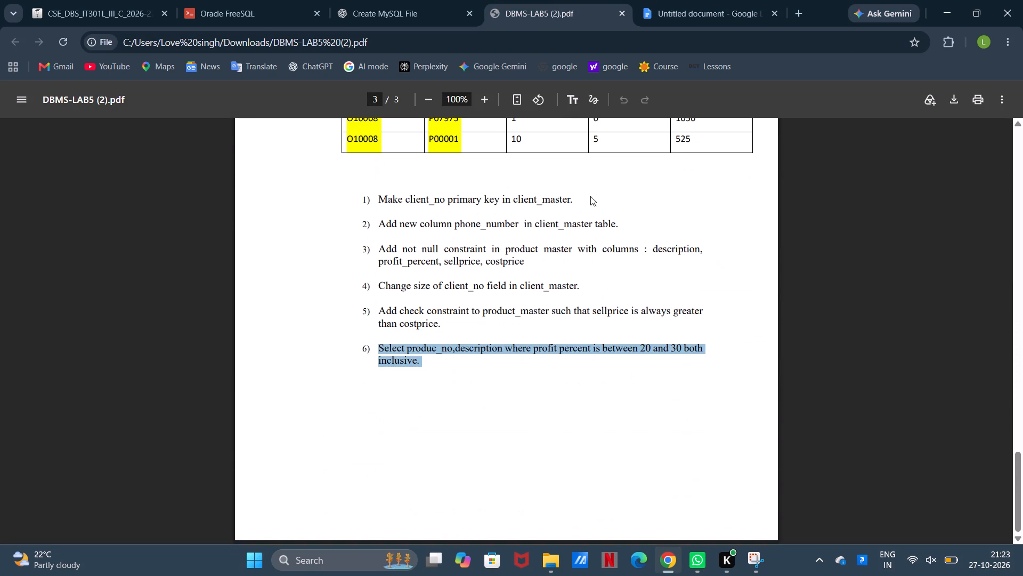
left_click_drag(574, 197, 346, 201)
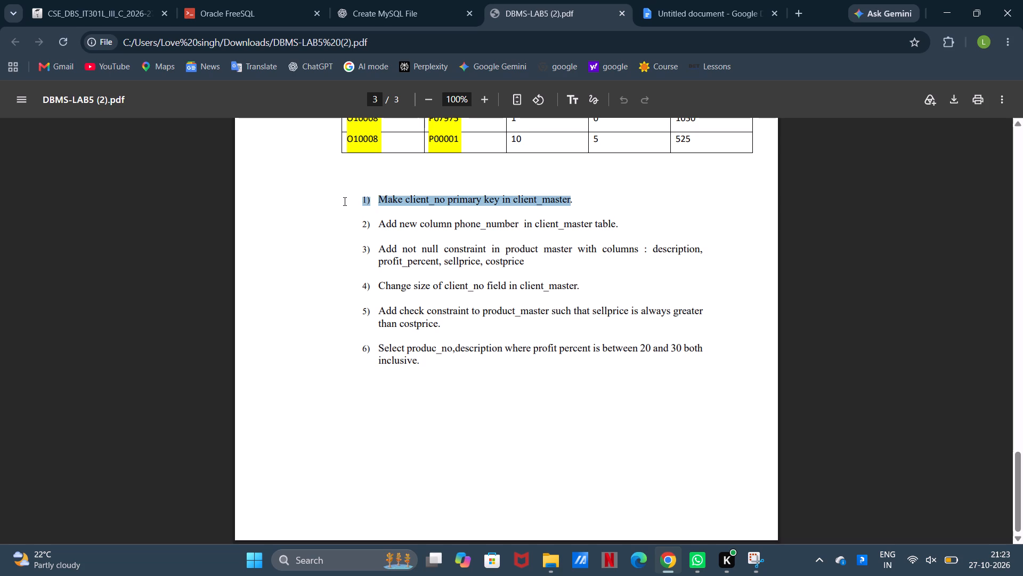
left_click_drag(346, 201, 378, 202)
key("ctrl+c")
left_click(678, 0)
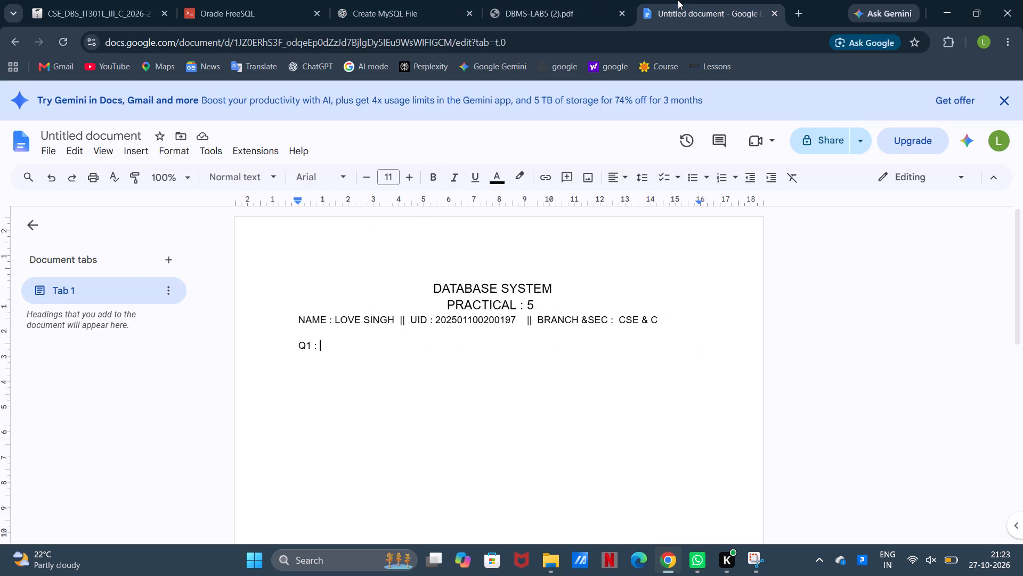
key("ctrl+v")
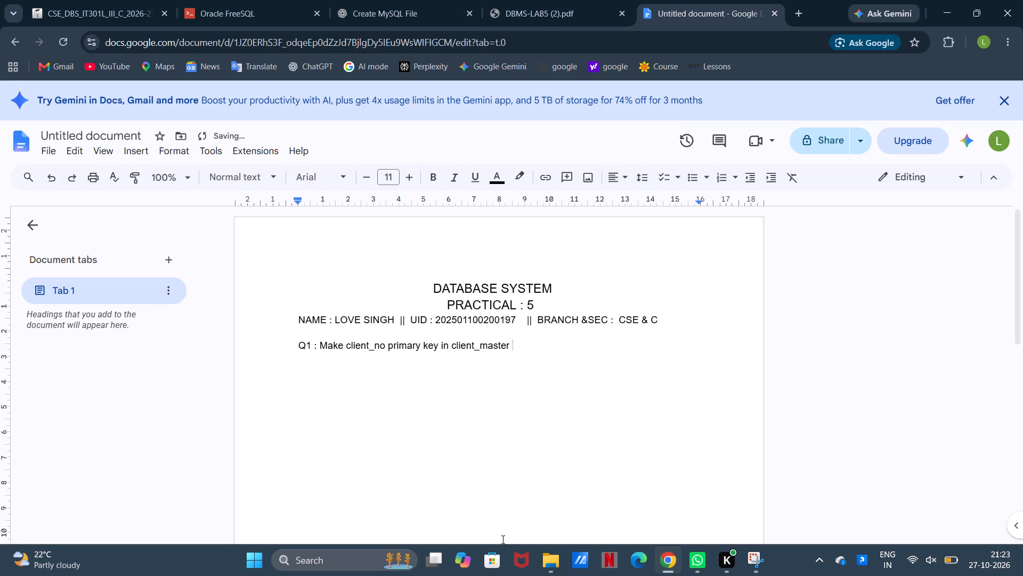
key("shift+Return")
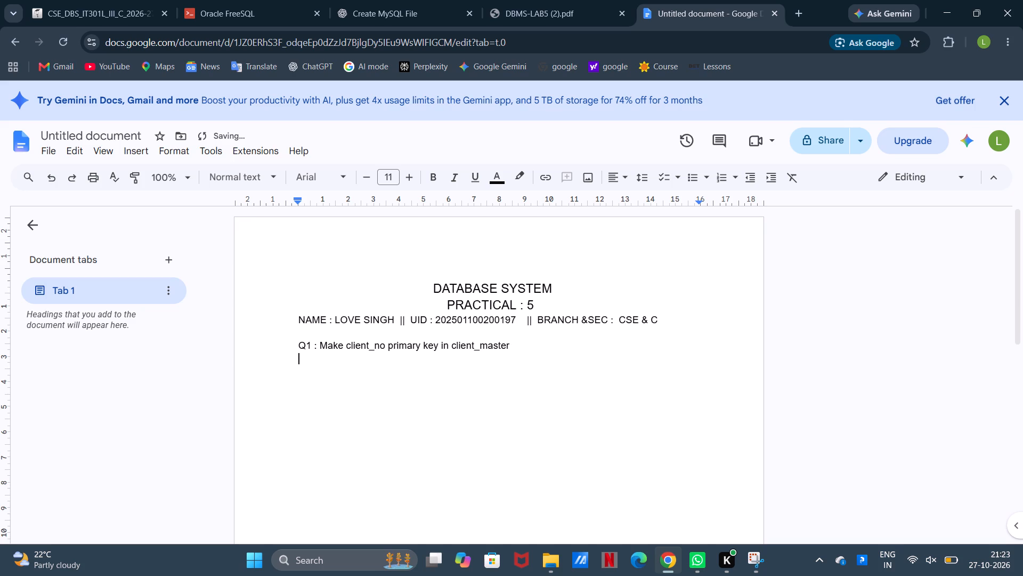
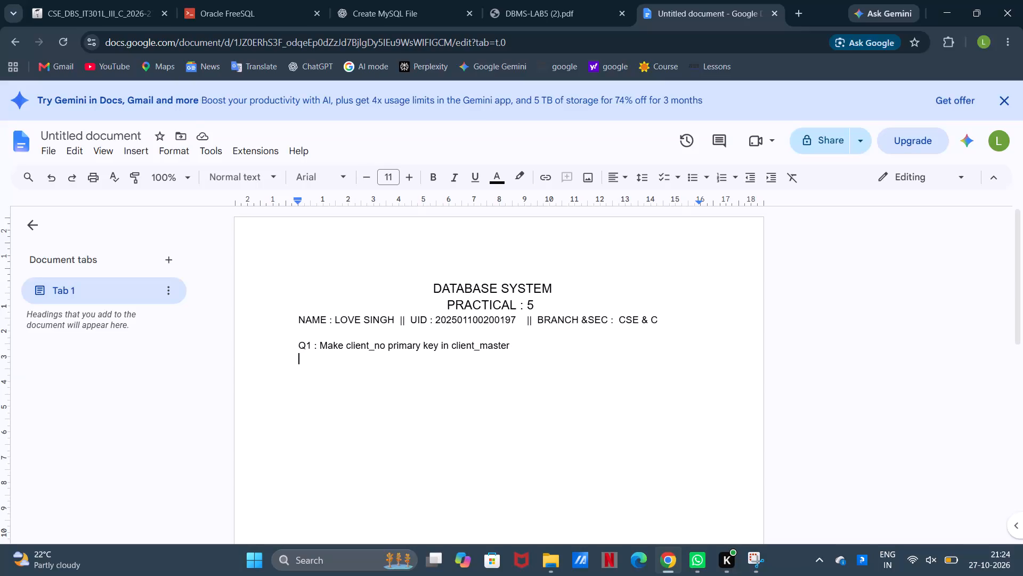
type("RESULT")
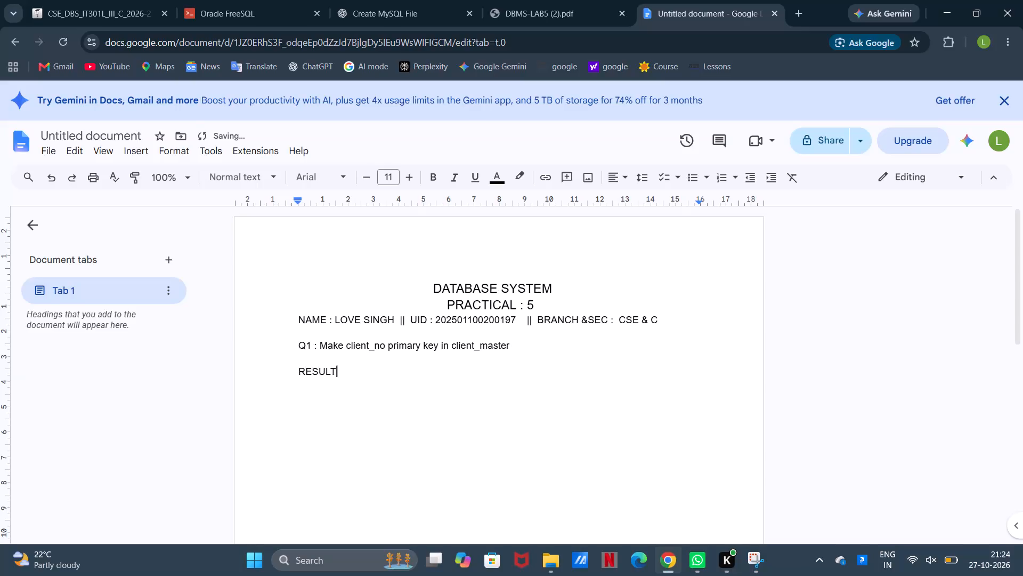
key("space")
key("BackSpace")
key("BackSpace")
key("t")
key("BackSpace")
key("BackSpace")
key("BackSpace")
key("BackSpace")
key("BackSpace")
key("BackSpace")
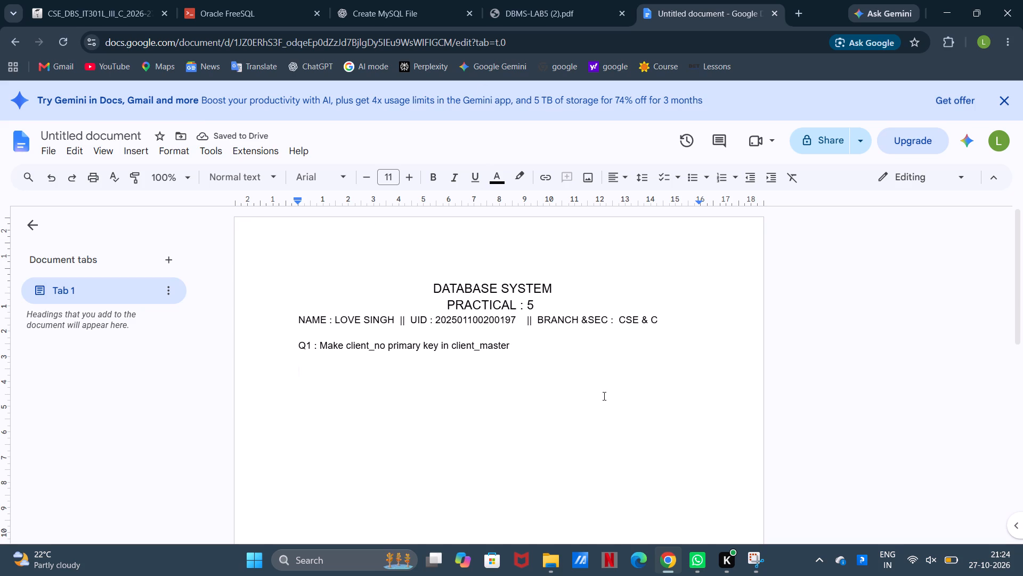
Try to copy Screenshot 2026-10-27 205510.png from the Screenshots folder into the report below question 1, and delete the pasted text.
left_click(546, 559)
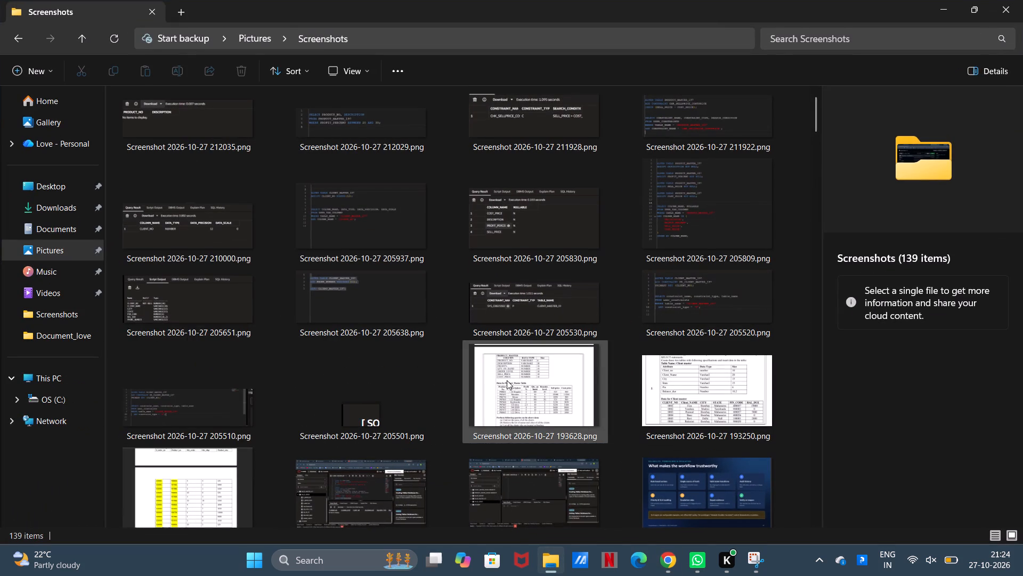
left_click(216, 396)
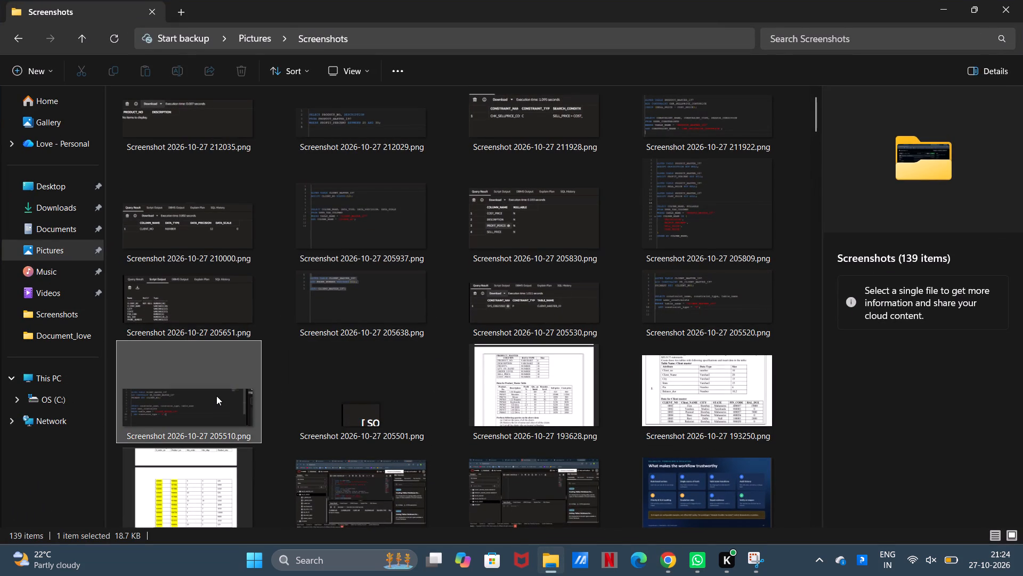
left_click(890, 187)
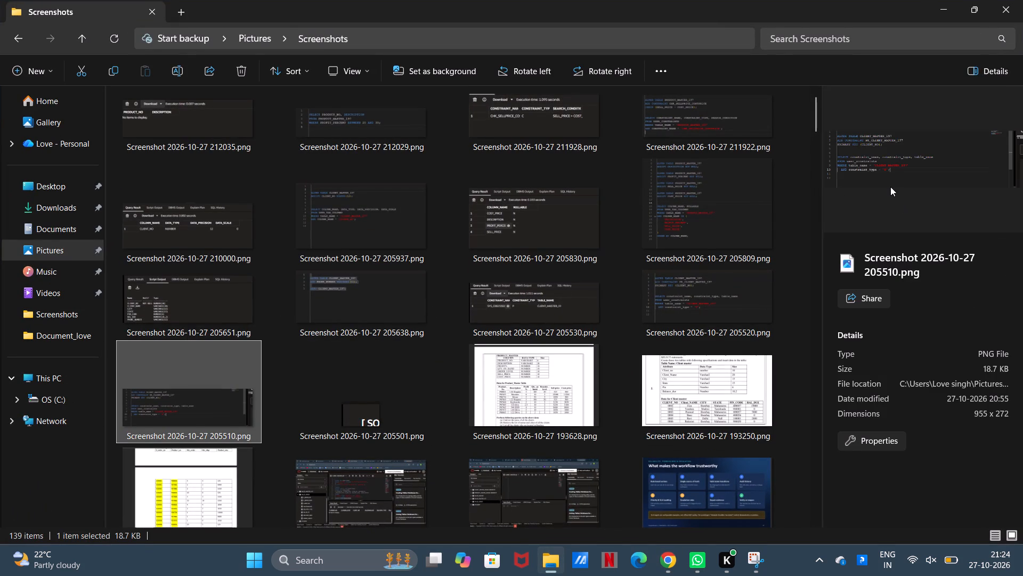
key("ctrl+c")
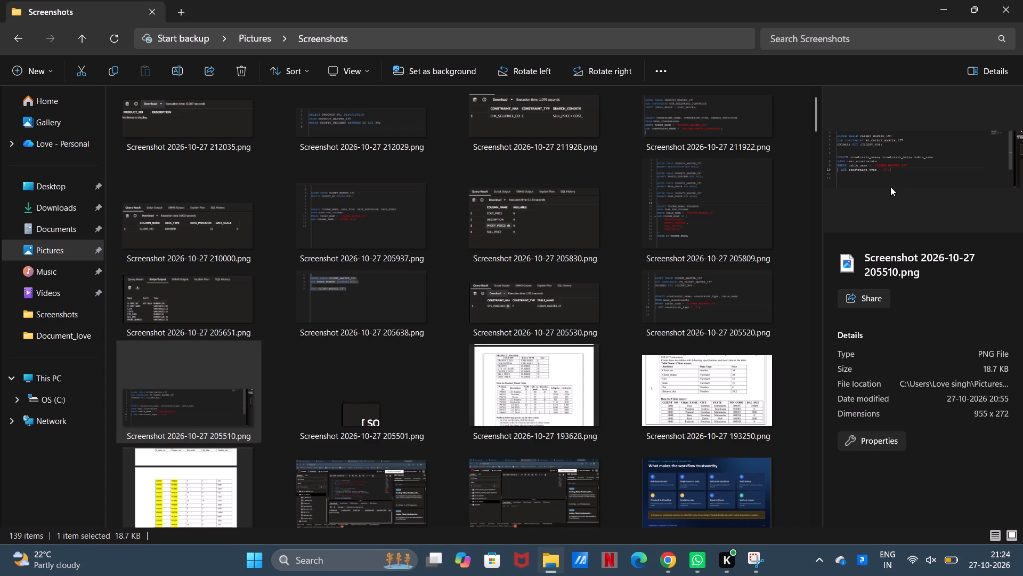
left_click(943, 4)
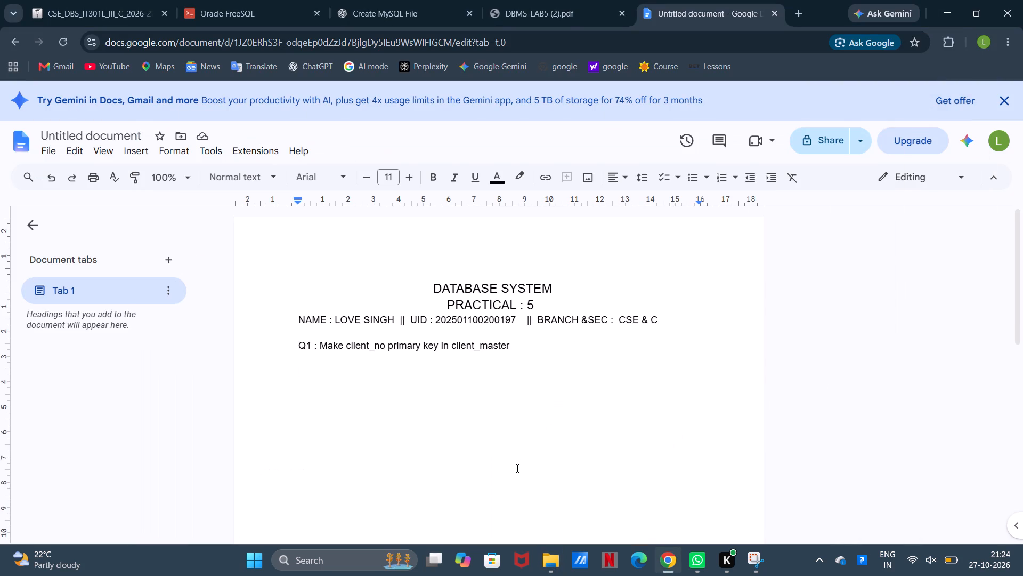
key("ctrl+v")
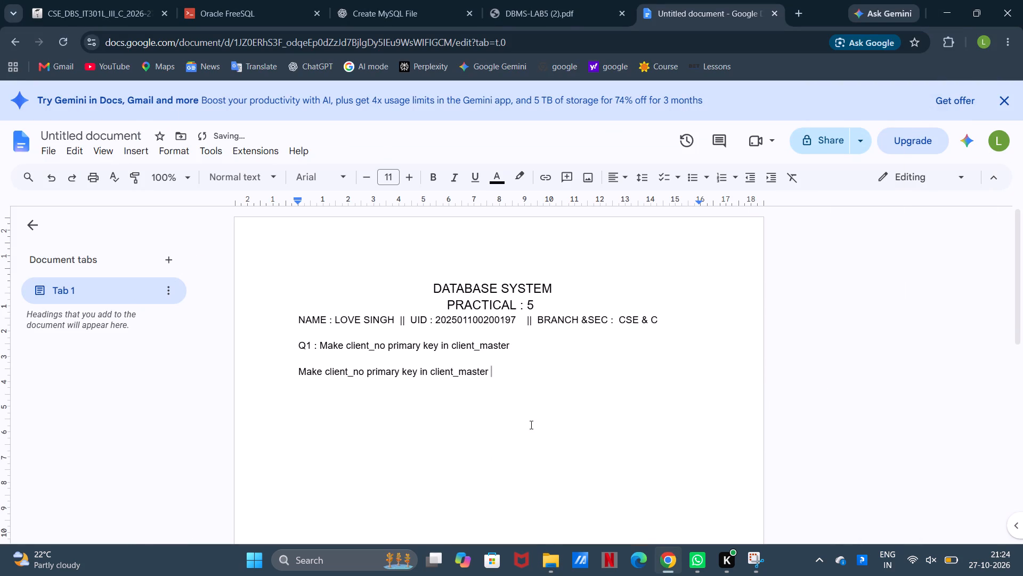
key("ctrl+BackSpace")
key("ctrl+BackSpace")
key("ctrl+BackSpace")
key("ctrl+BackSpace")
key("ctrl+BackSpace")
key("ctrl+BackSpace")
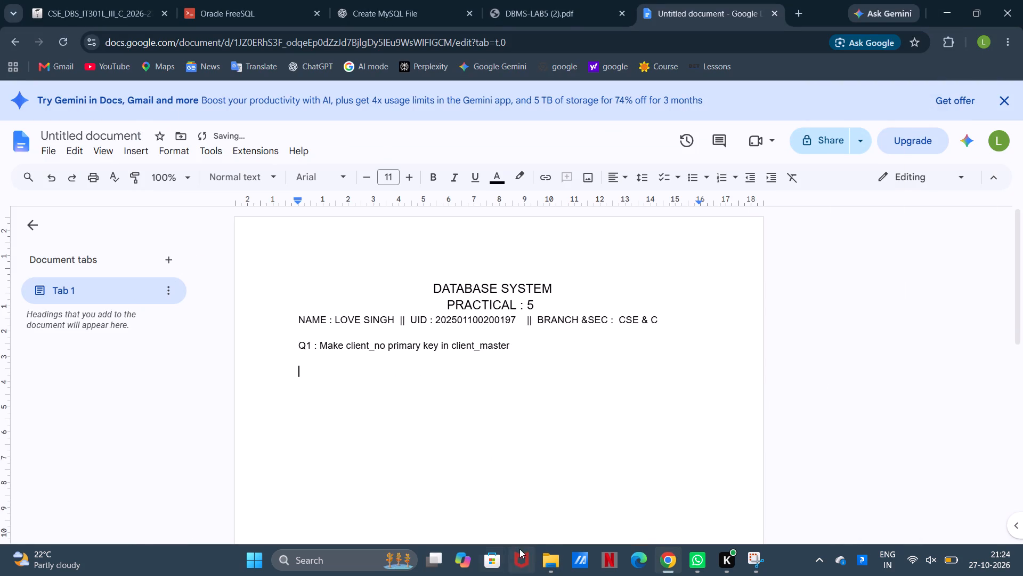
Open Screenshot 2026-10-27 205510.png from the Screenshots folder, copy the image and paste it into the report below question 1.
left_click(568, 575)
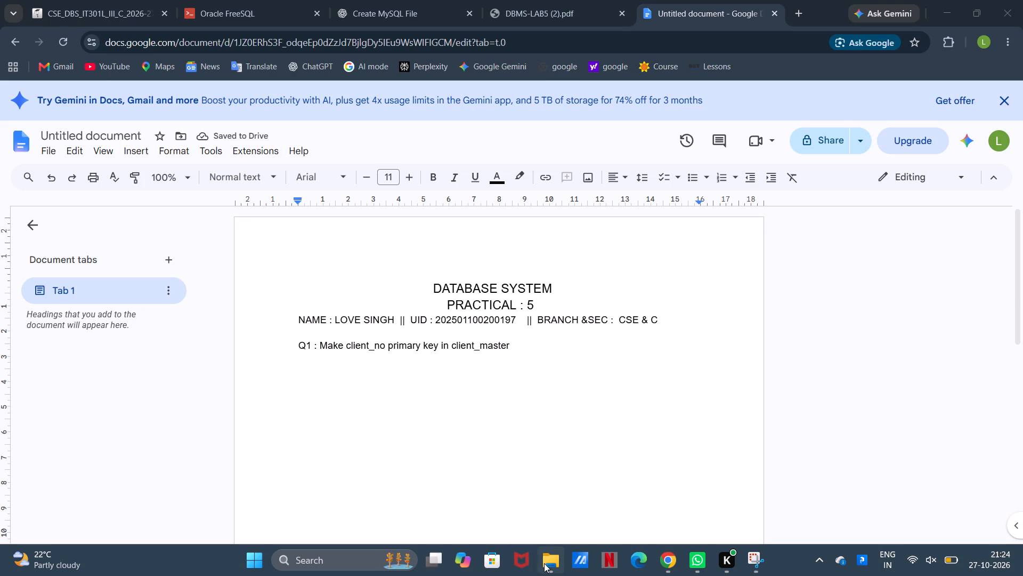
left_click(544, 563)
double_click(190, 399)
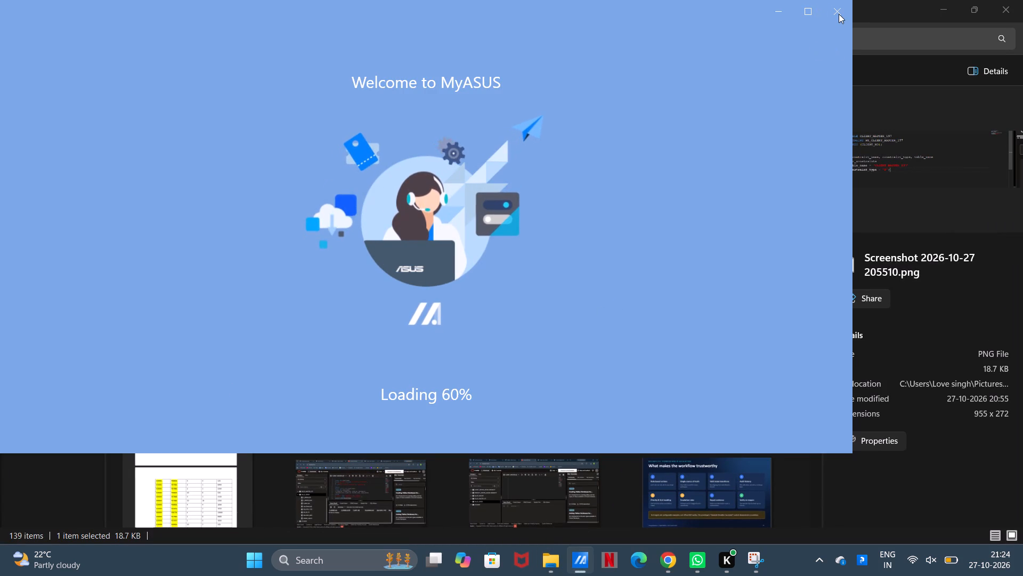
left_click(839, 14)
left_click(197, 393)
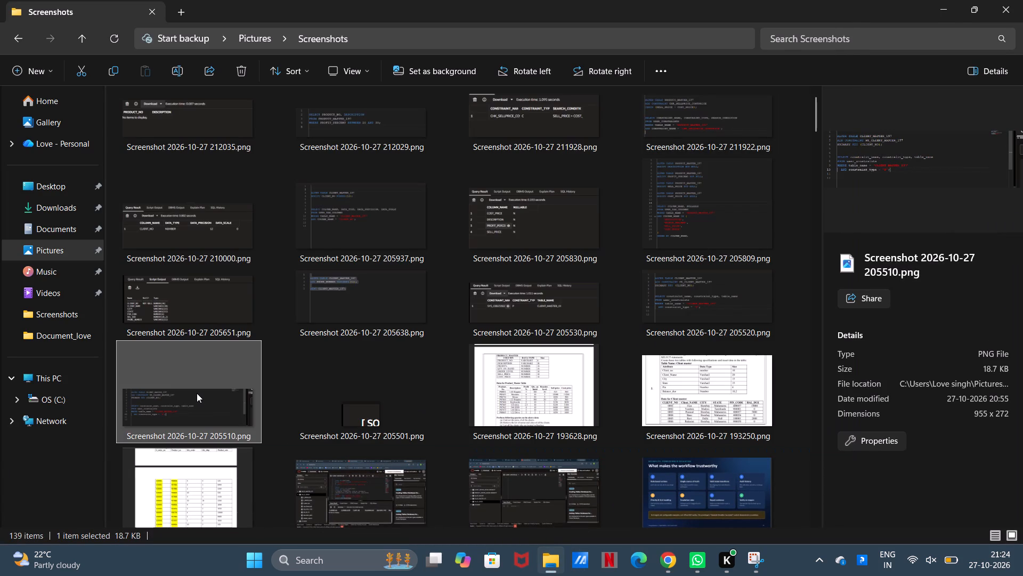
double_click(197, 393)
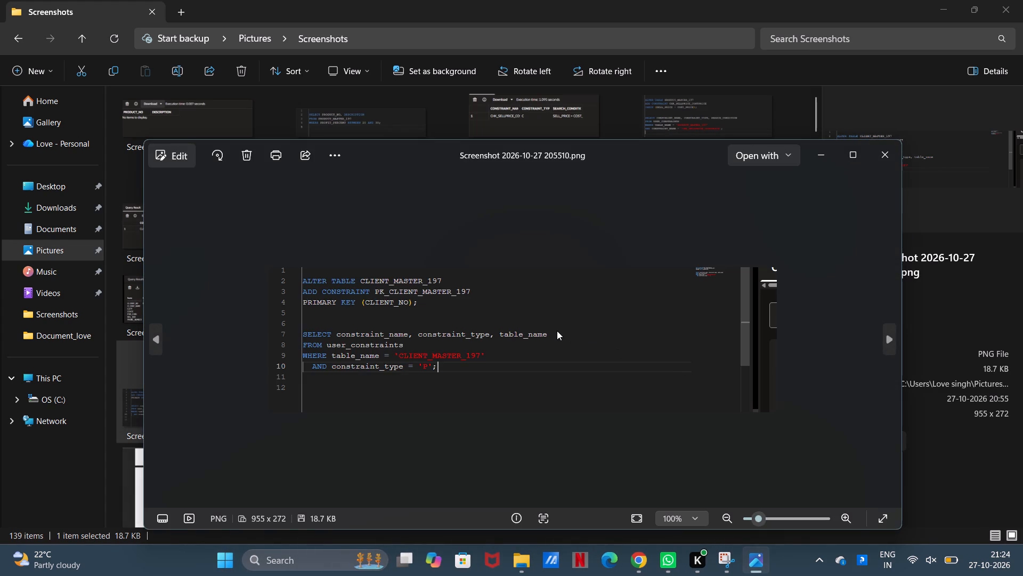
key("ctrl+c")
left_click(835, 108)
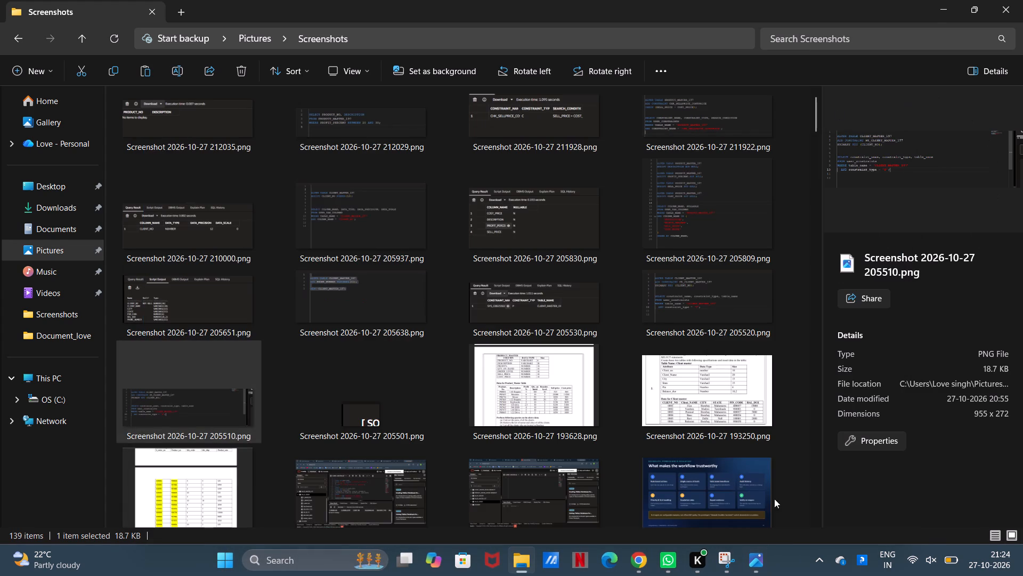
left_click(643, 566)
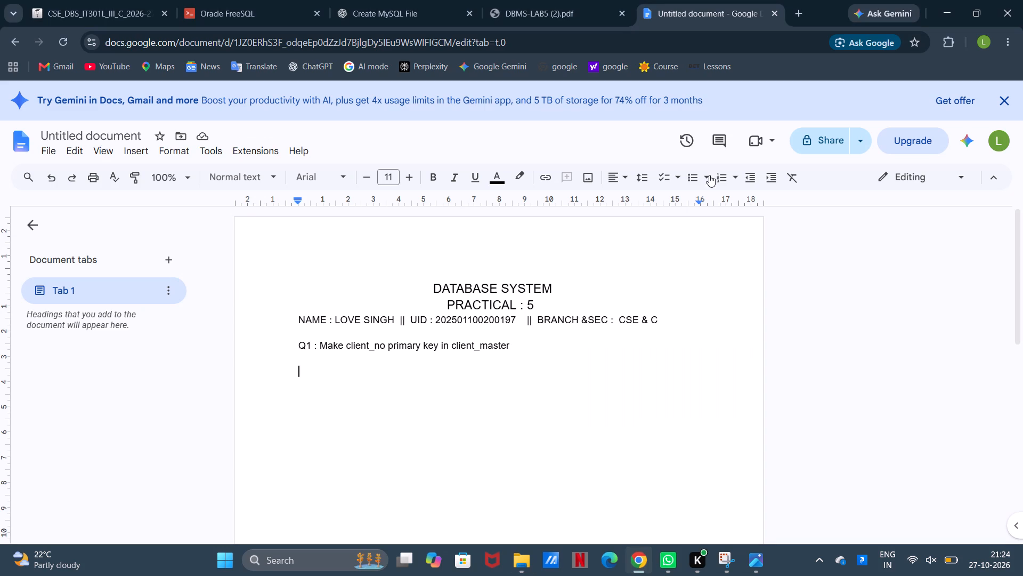
key("ctrl+v")
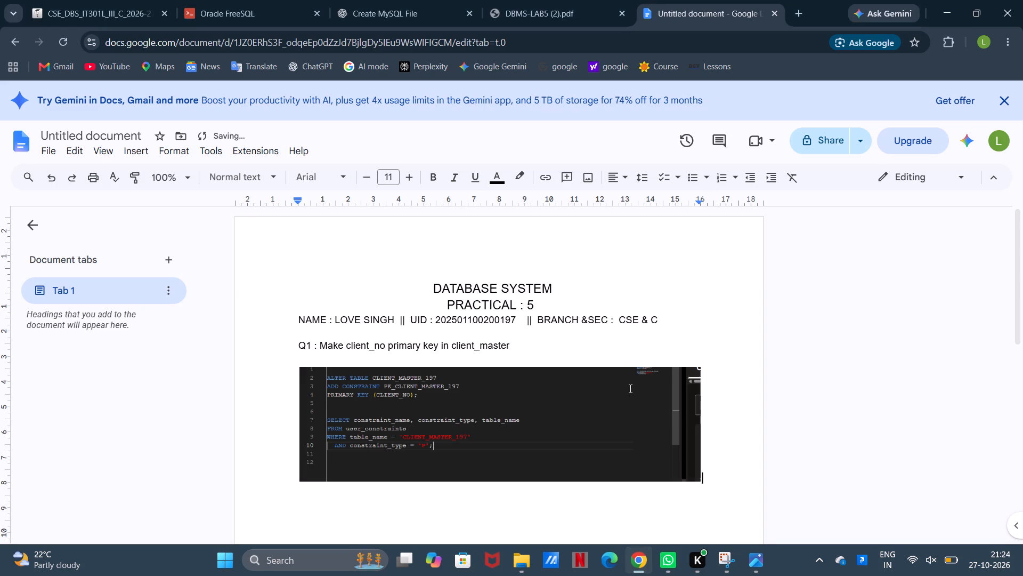
Copy the query result image, Screenshot 2026-10-27 205530.png, from the Screenshots folder and paste it directly below the SQL query image in the report.
scroll(551, 424, "down", 2)
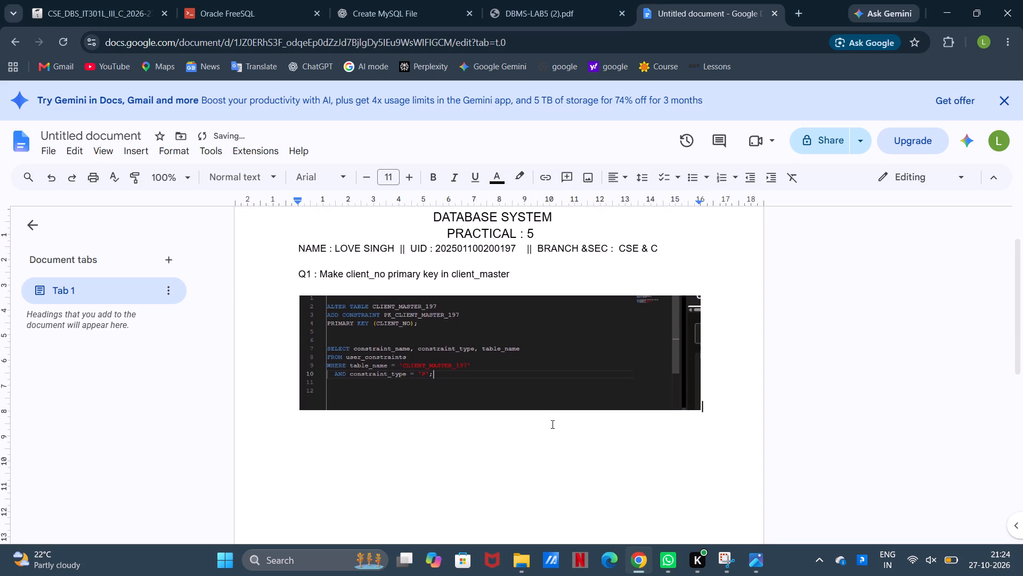
scroll(551, 424, "down", 1)
left_click(935, 5)
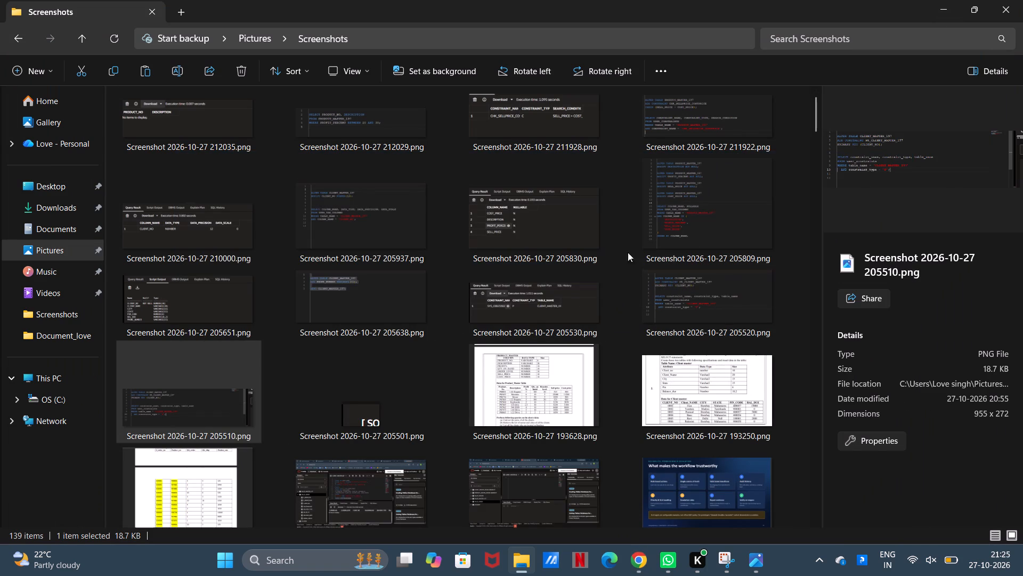
left_click(549, 289)
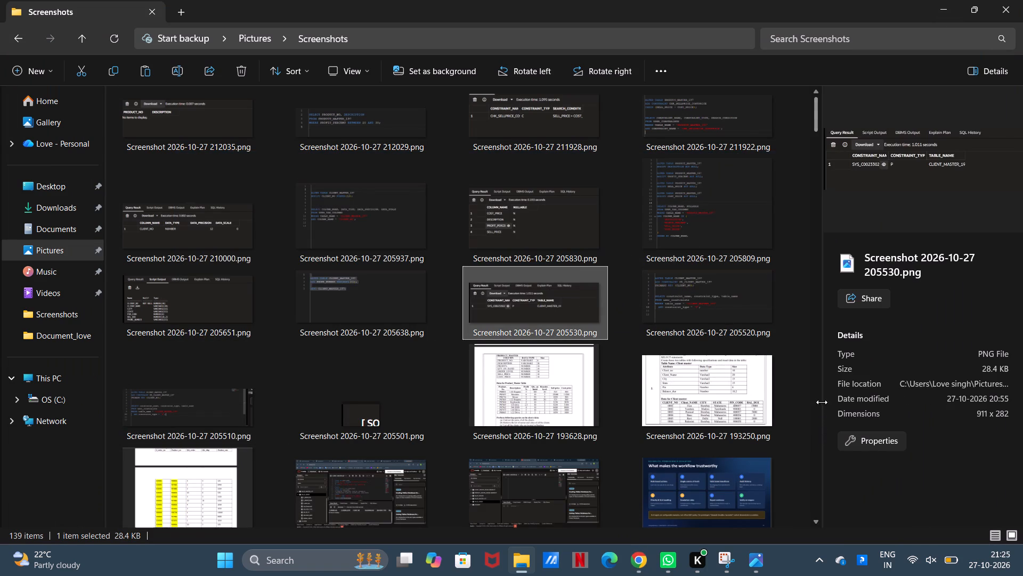
double_click(546, 300)
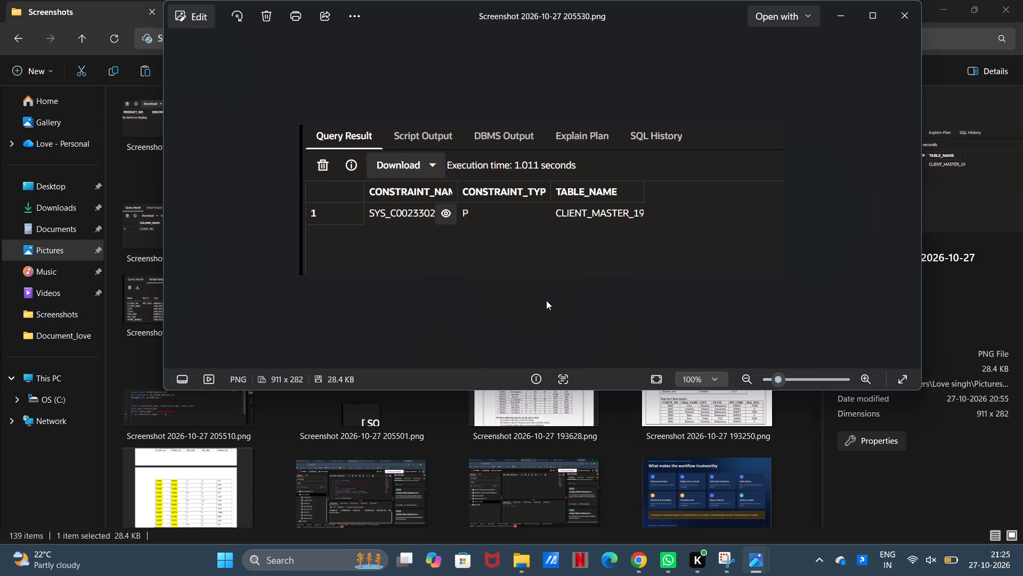
key("ctrl+c")
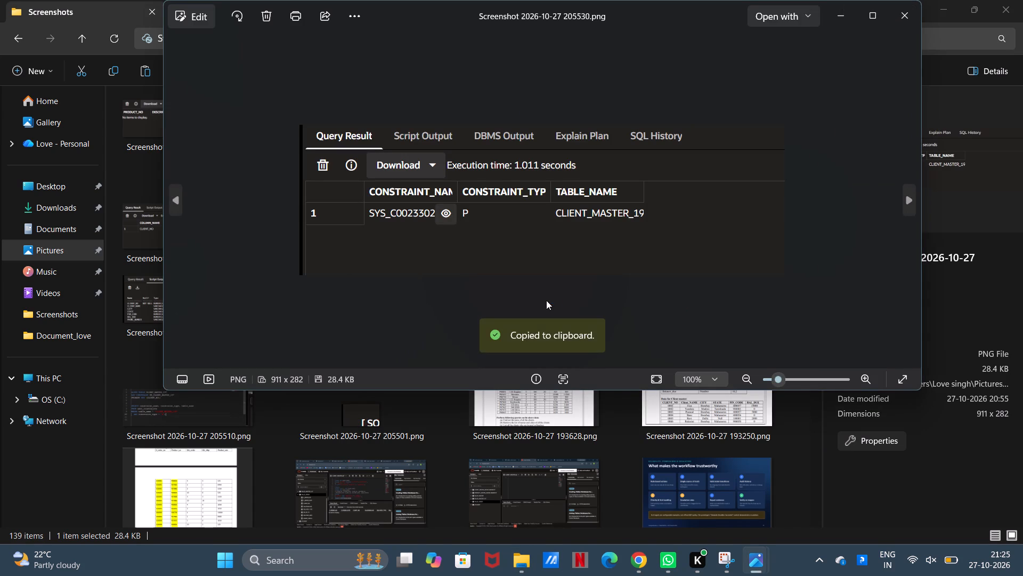
left_click(951, 7)
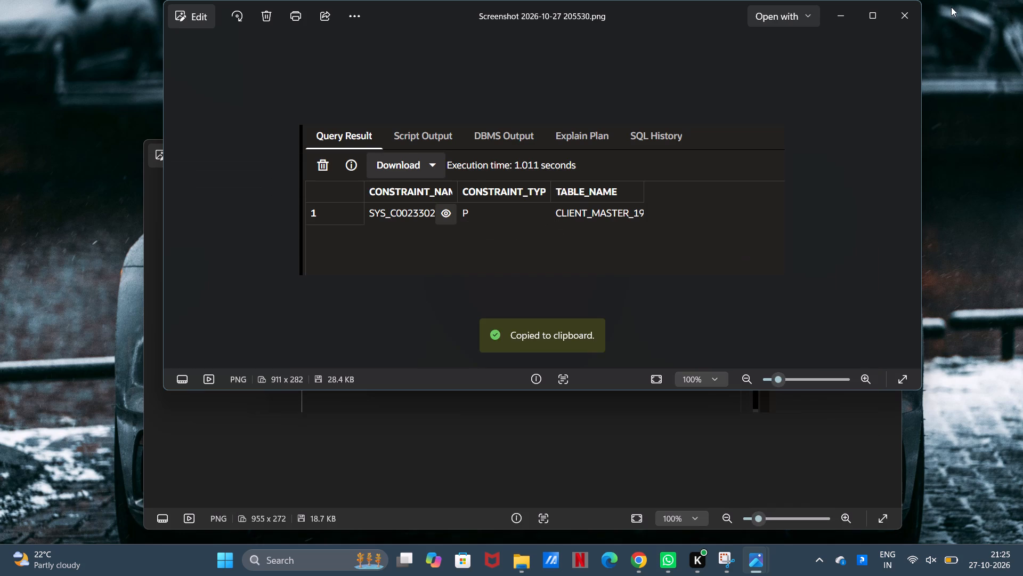
left_click(840, 26)
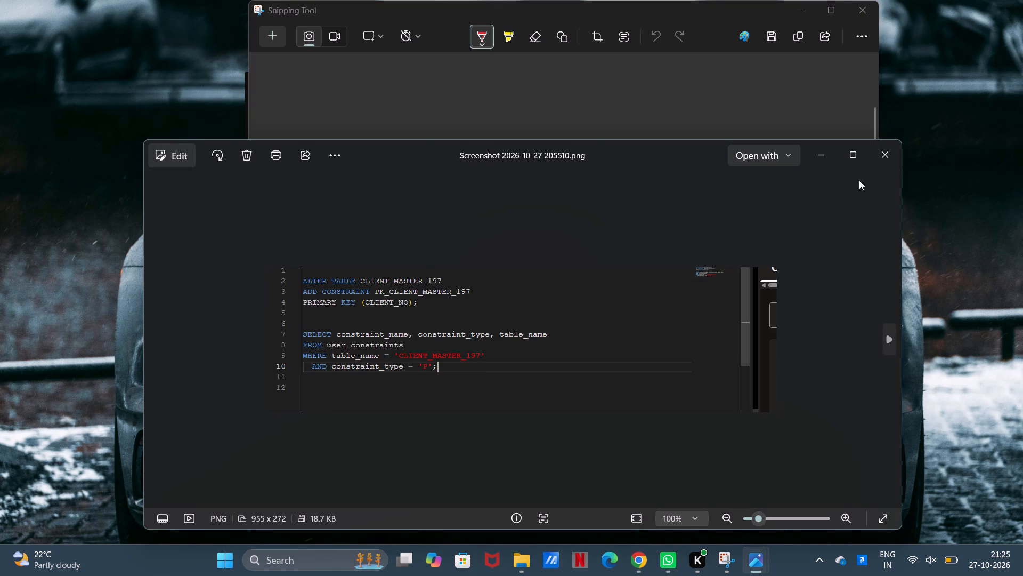
left_click(634, 571)
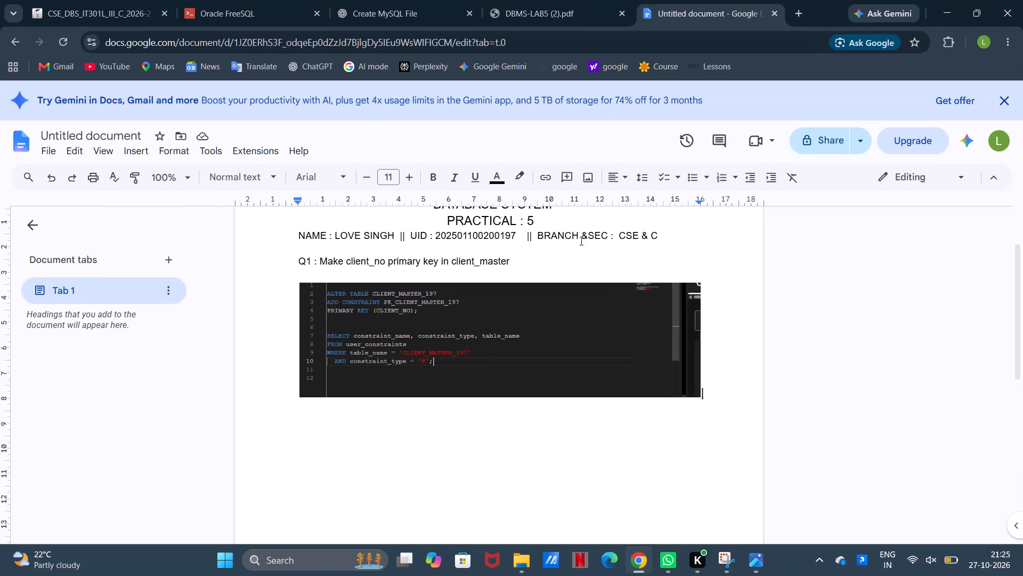
left_click(413, 438)
left_click(413, 438)
key("BackSpace")
key("ctrl+v")
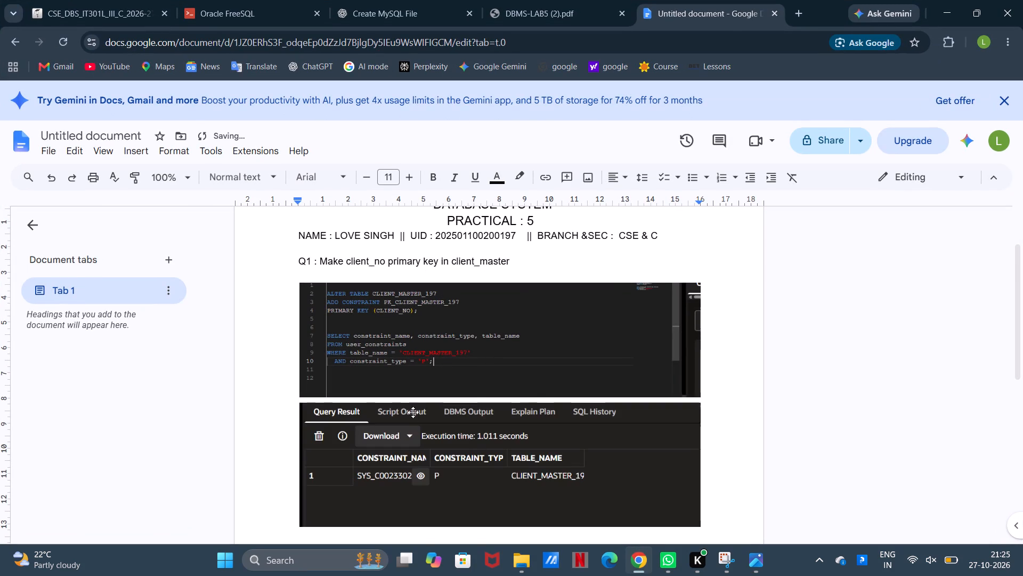
Move the query result image above the SQL query image under question 1.
left_click_drag(523, 425, 526, 412)
left_click_drag(505, 446, 505, 399)
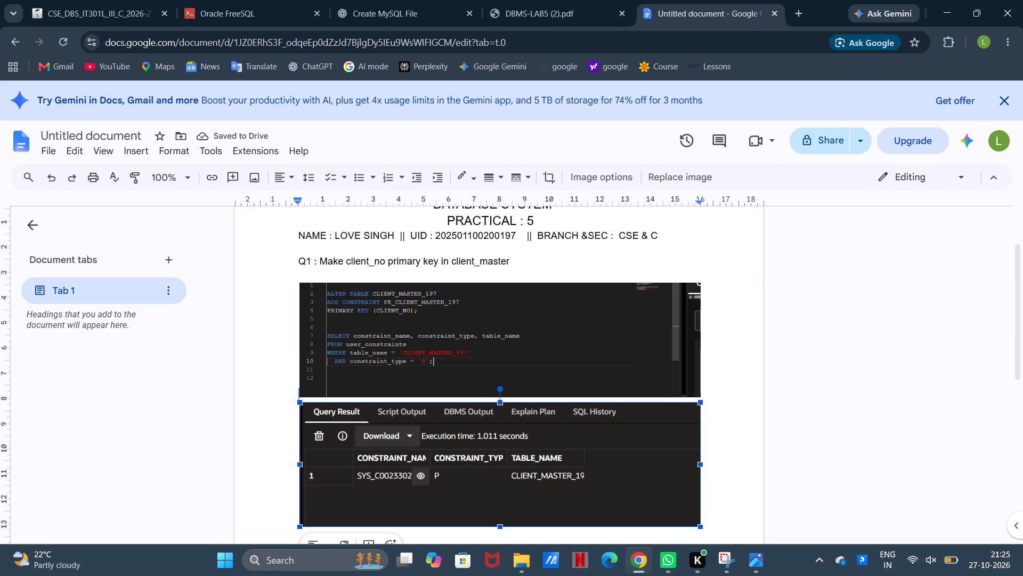
left_click_drag(505, 399, 499, 401)
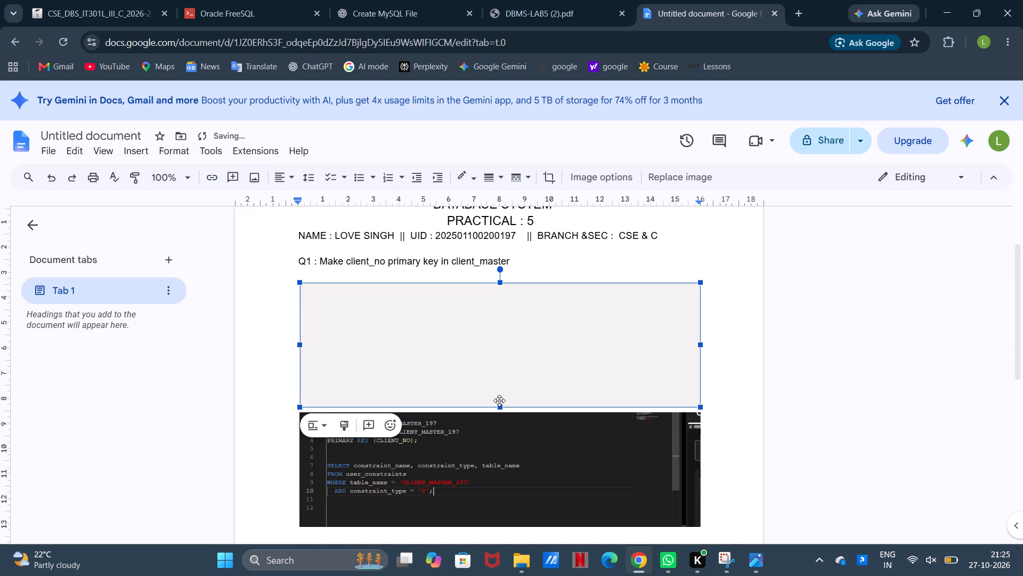
left_click_drag(499, 401, 545, 455)
Select the SQL query image below the result image and reduce its height slightly.
left_click_drag(611, 462, 570, 497)
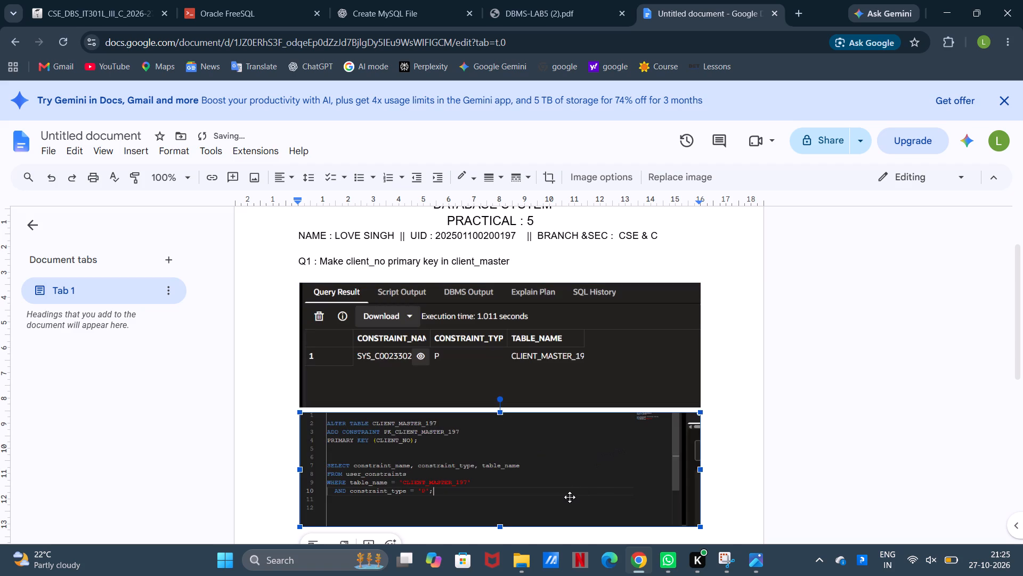
left_click_drag(570, 497, 571, 484)
left_click_drag(502, 526, 508, 517)
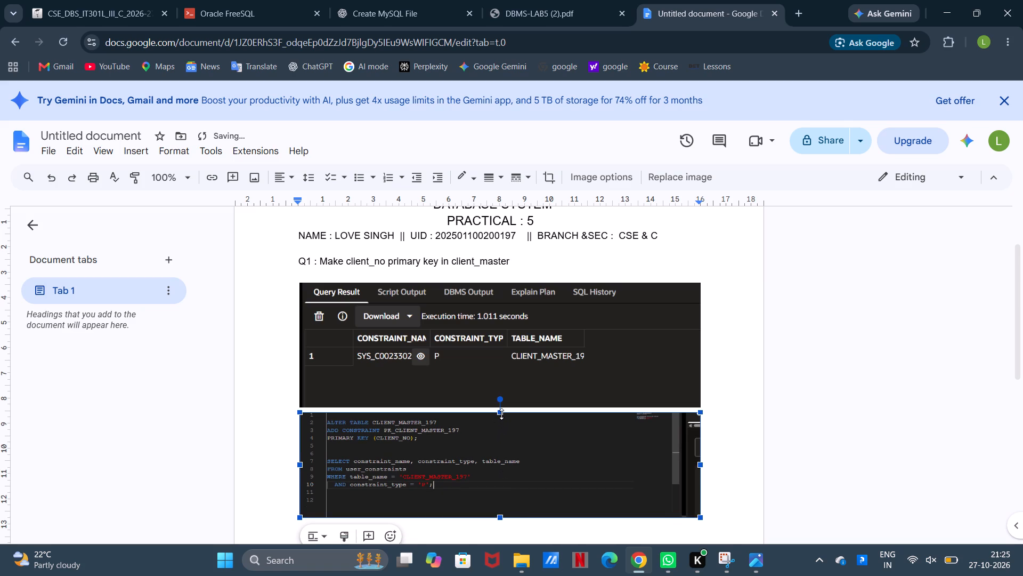
left_click_drag(501, 414, 501, 408)
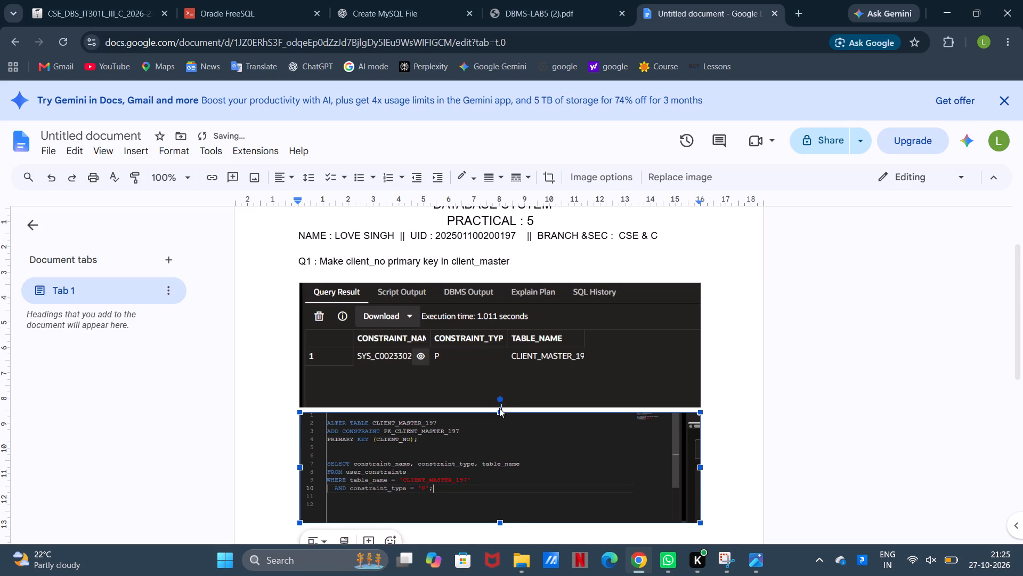
Reorder the two images under question 1 so the SQL query image sits above the query result image.
left_click(500, 412)
left_click(603, 495)
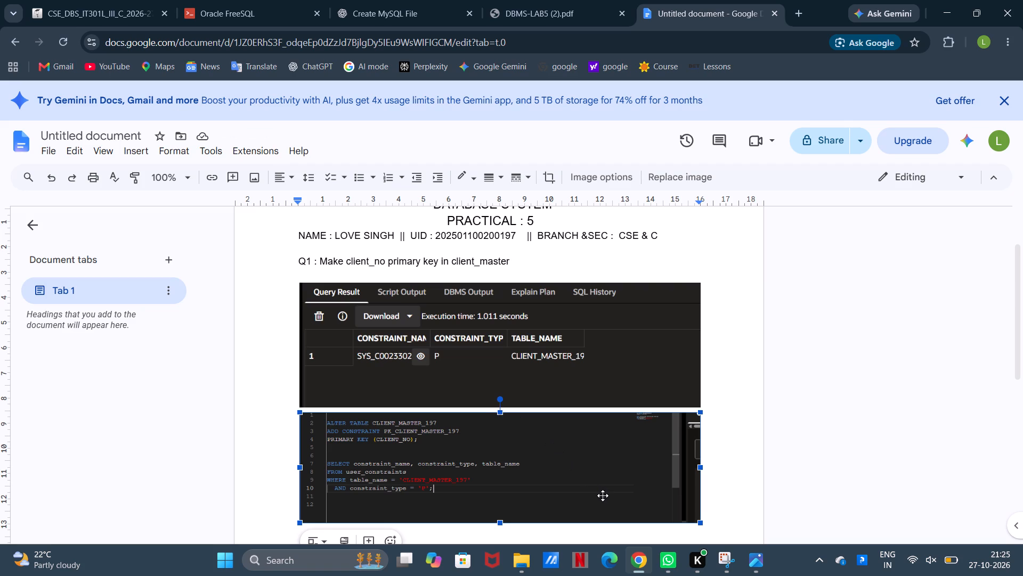
scroll(535, 359, "right", 1)
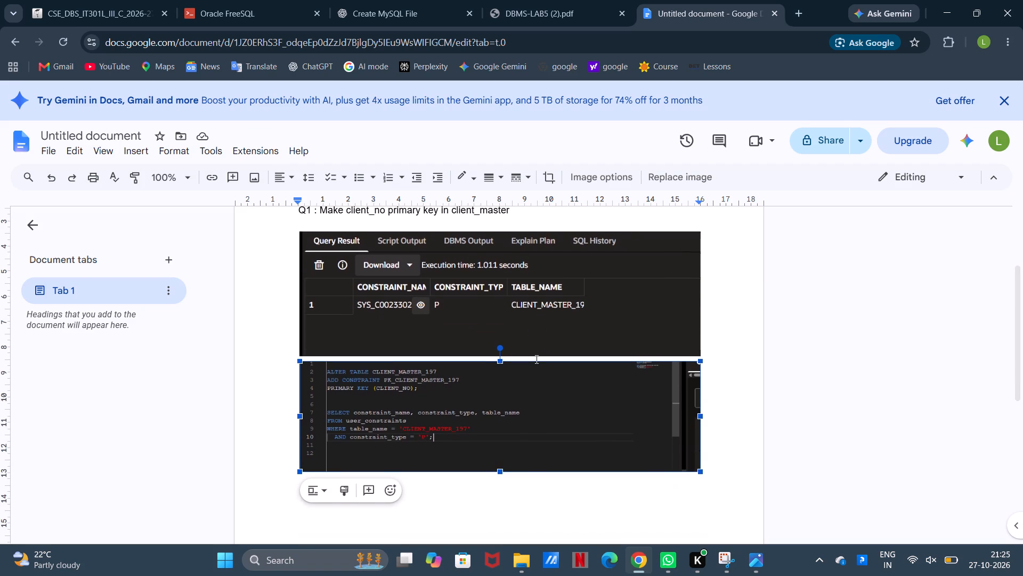
scroll(535, 359, "right", 1)
left_click_drag(507, 305, 517, 393)
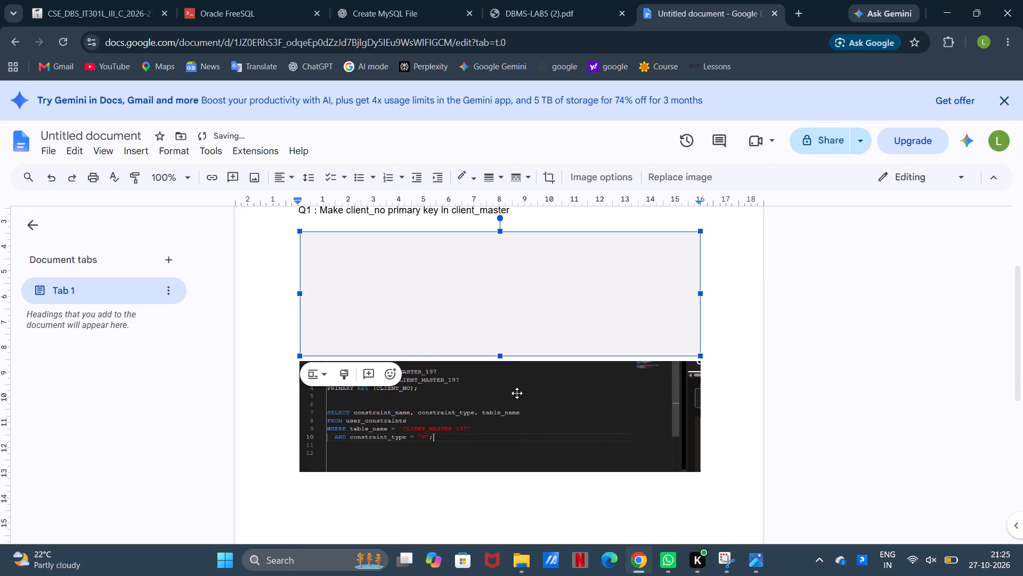
left_click_drag(504, 297, 545, 431)
left_click_drag(545, 431, 551, 308)
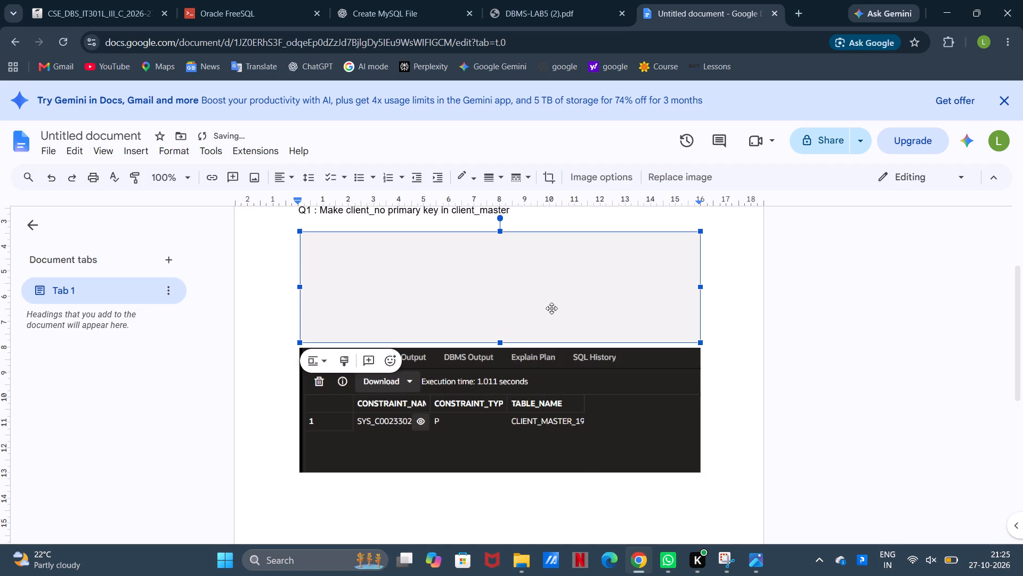
Leave a blank line below the query result image and start a new line with the label "Q2 :".
left_click(583, 489)
scroll(583, 489, "down", 1)
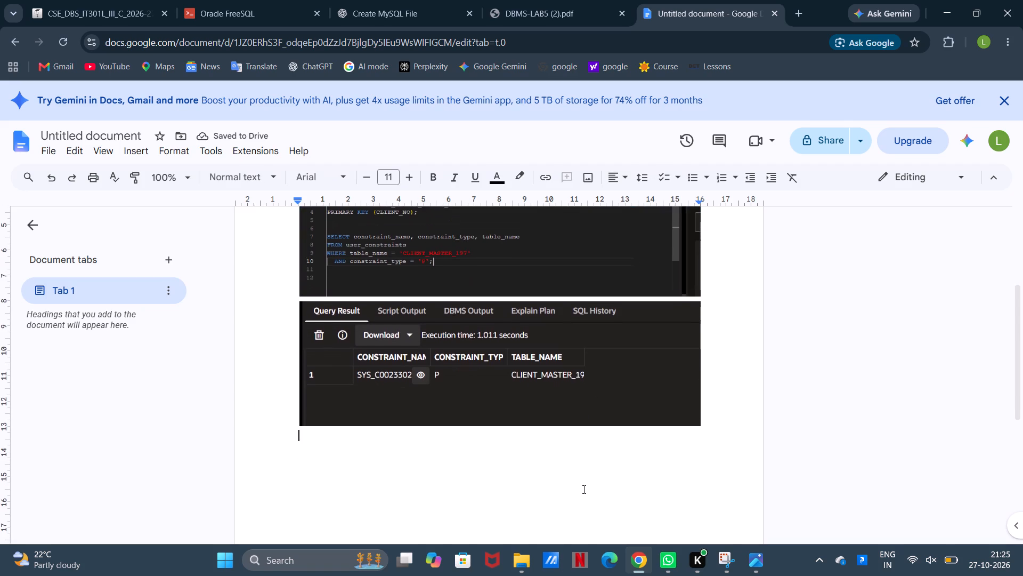
scroll(583, 489, "down", 1)
key("Return")
key("Return")
key("Return")
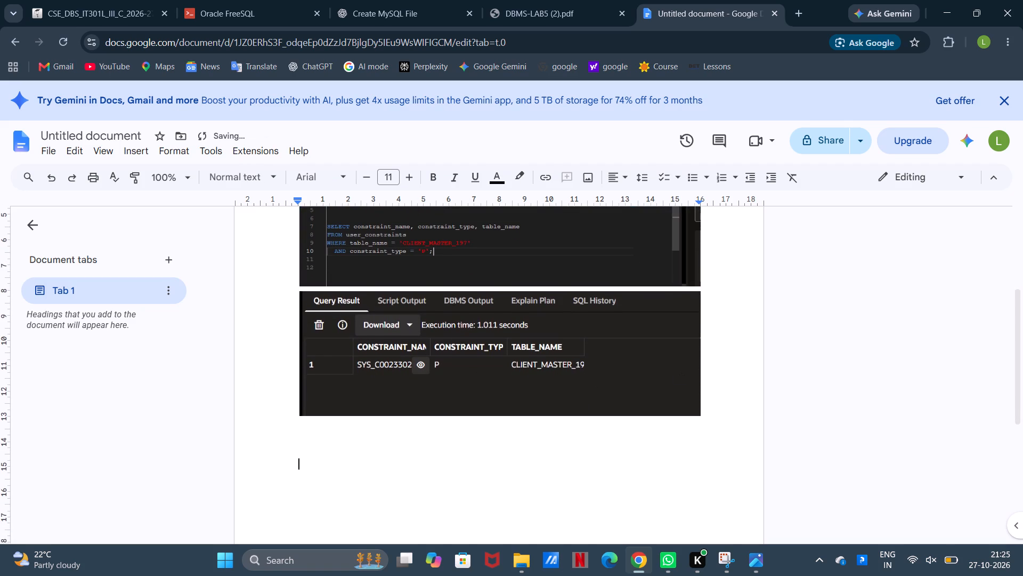
key("BackSpace")
type("Q2 :")
key("space")
Copy question 2 about the phone_number column from DBMS-LAB5 (2).pdf, paste it after "Q2 :", end it with a period and add a blank line.
left_click(480, 0)
left_click(567, 0)
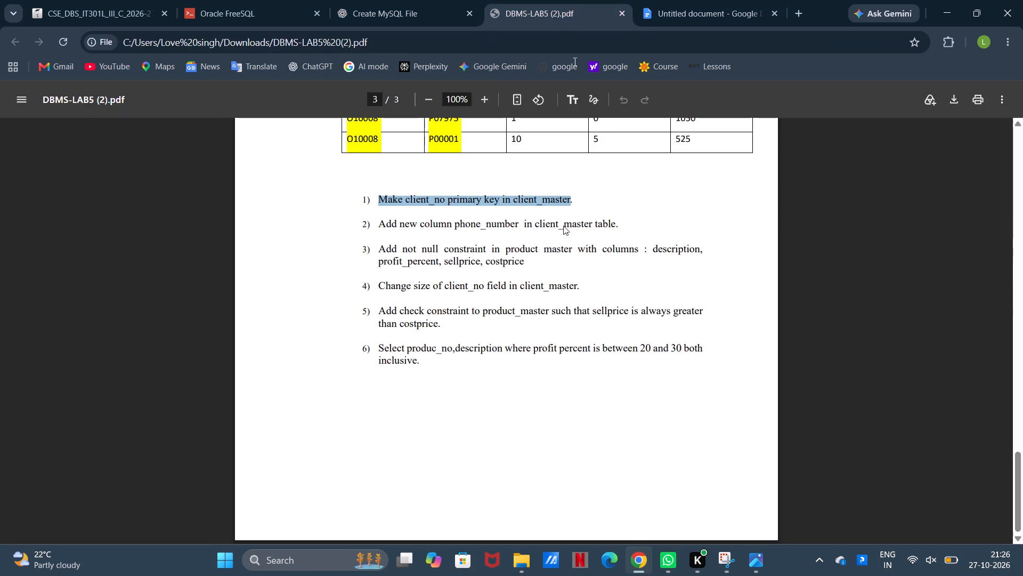
left_click_drag(620, 222, 377, 226)
key("ctrl+c")
left_click(705, 1)
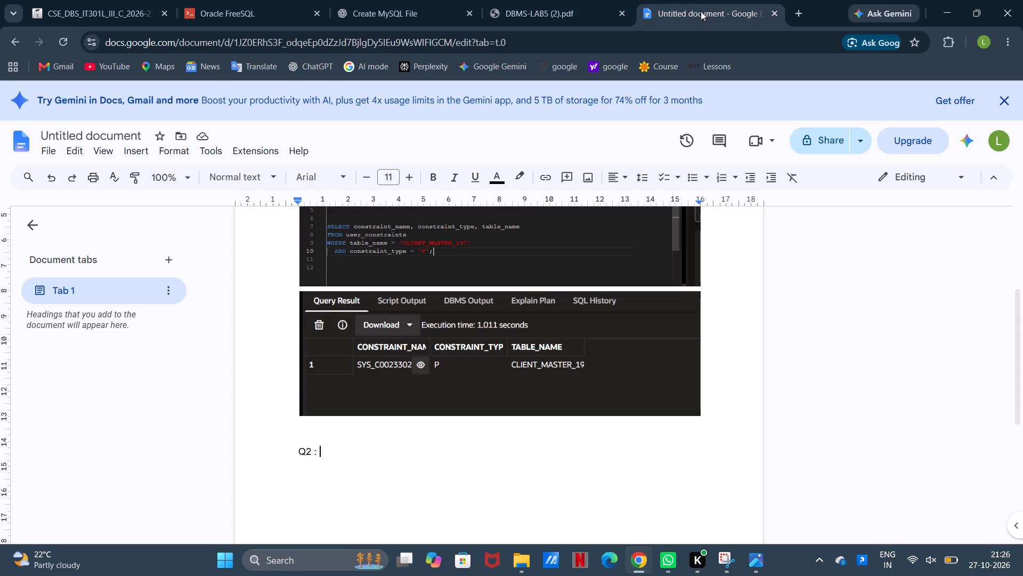
key("ctrl+v")
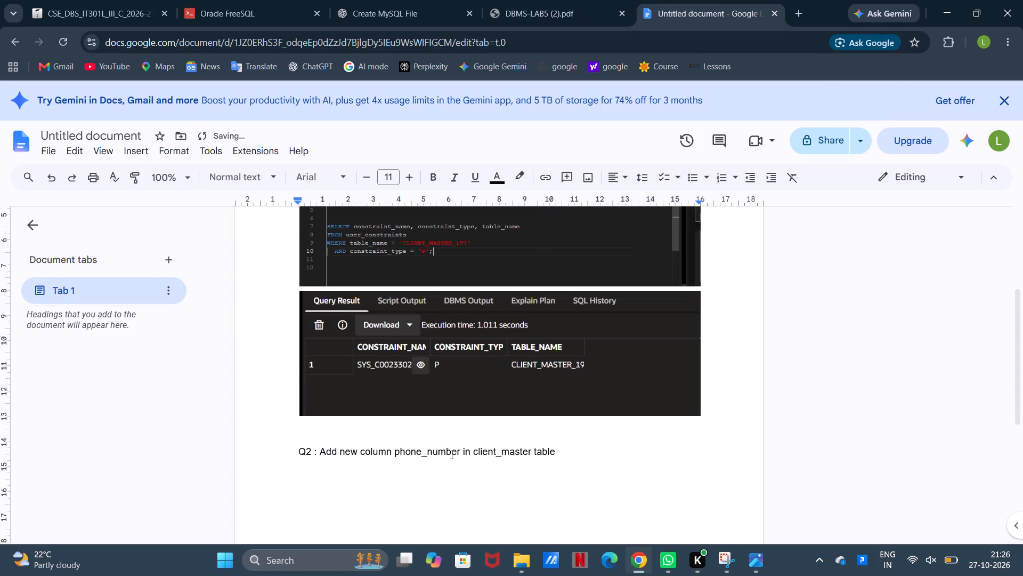
key("BackSpace")
key("period")
key("Return")
key("Return")
Copy the SQL query image, Screenshot 2026-10-27 205638.png, from the Screenshots folder and paste it into the report below question 2.
scroll(489, 426, "right", 1)
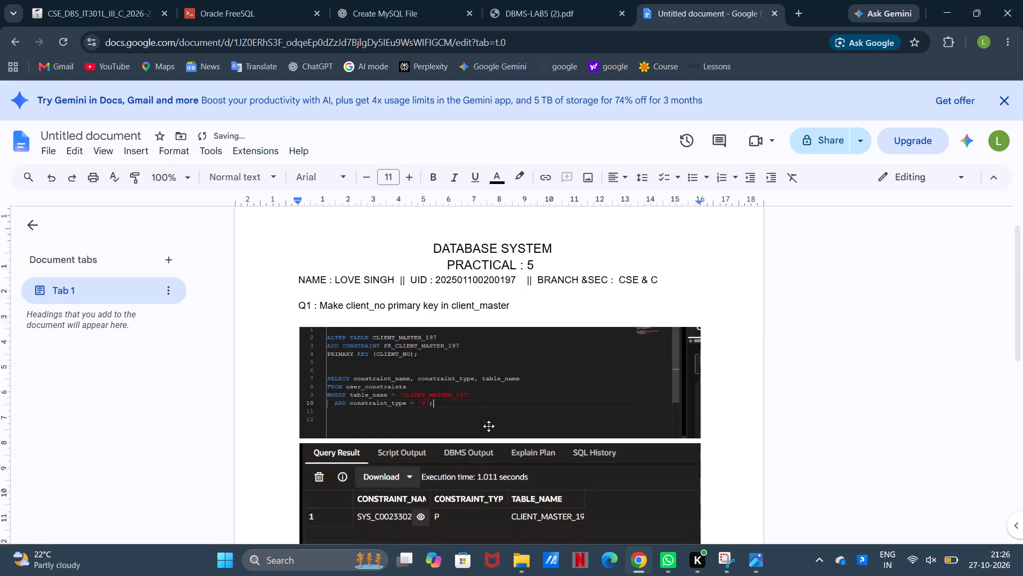
scroll(489, 426, "right", 1)
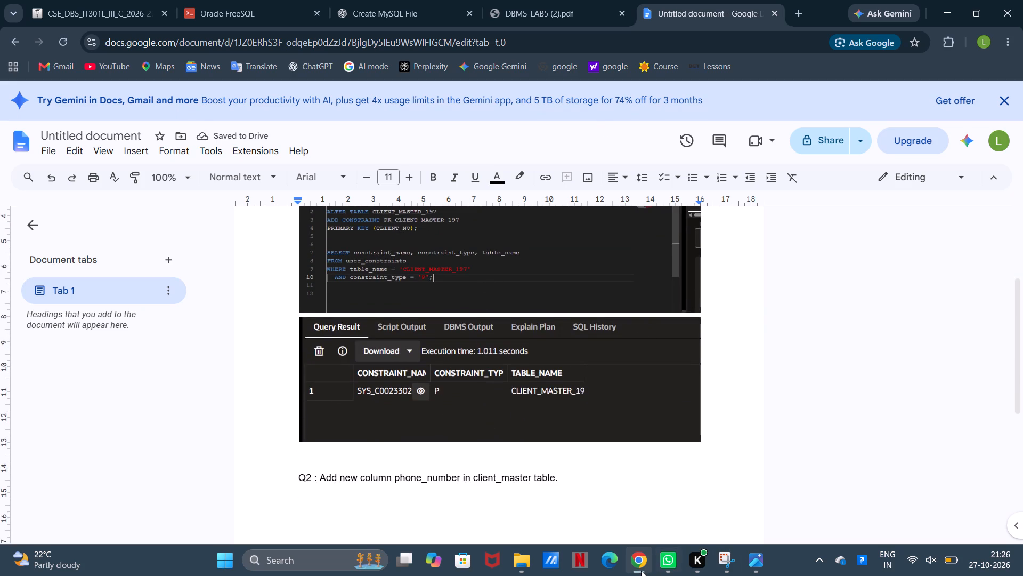
left_click(528, 559)
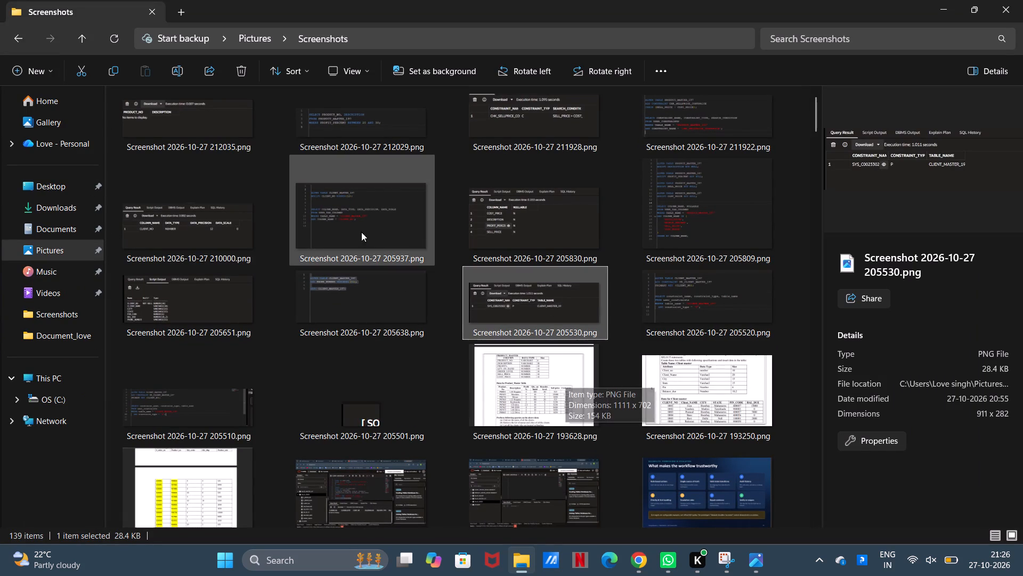
double_click(353, 286)
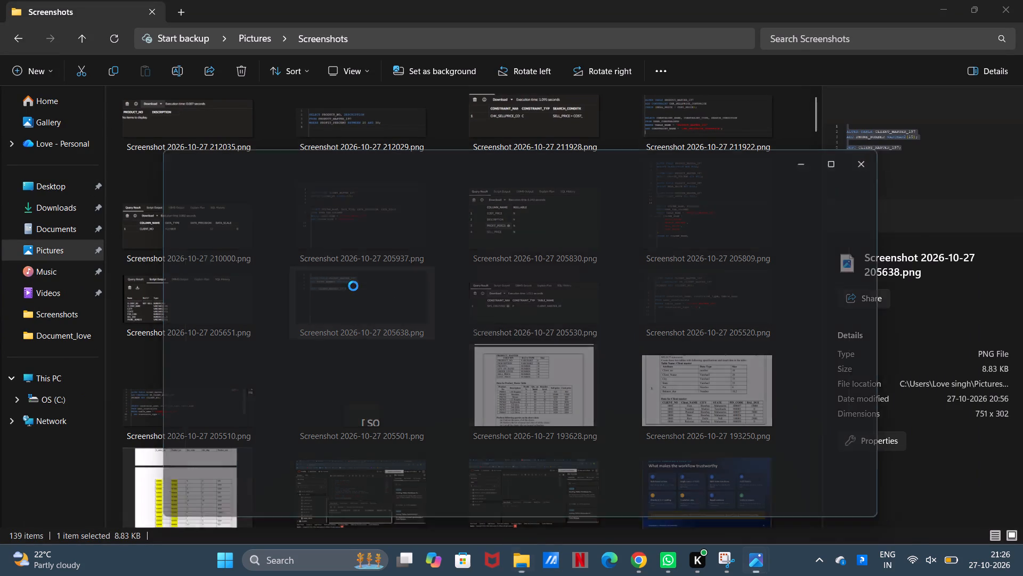
left_click(577, 311)
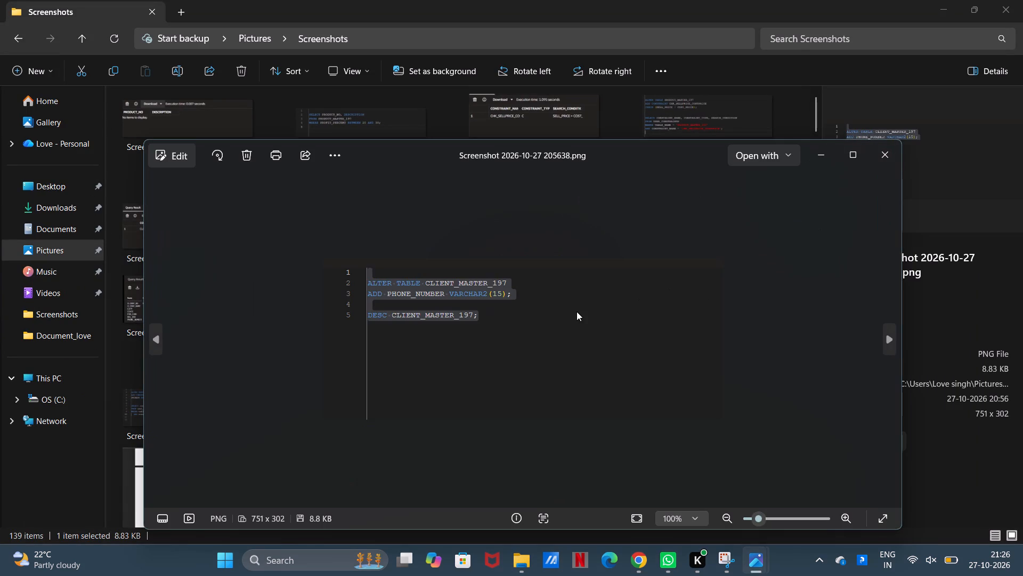
key("ctrl+c")
left_click(1022, 230)
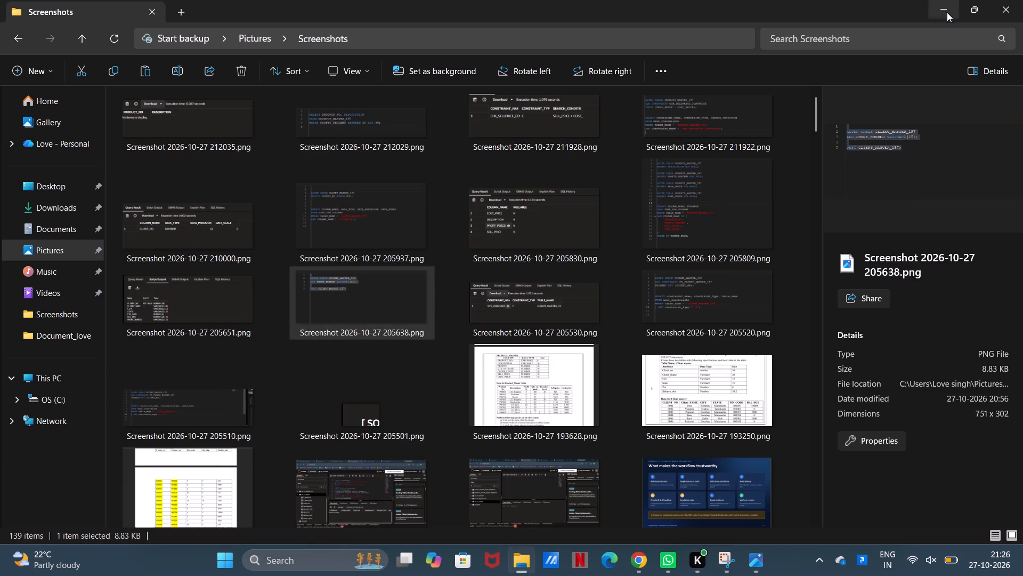
left_click(946, 12)
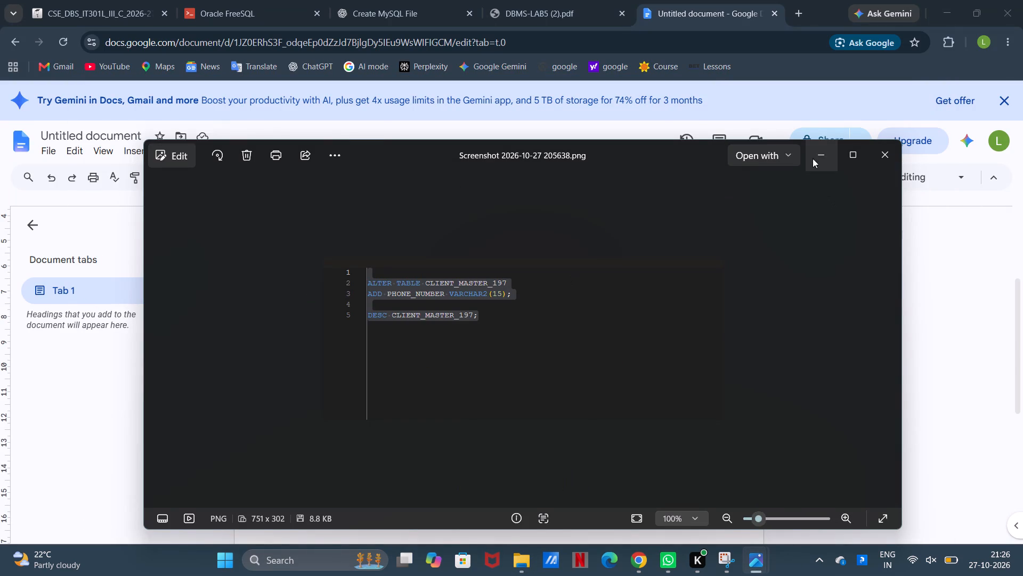
left_click(820, 158)
scroll(399, 479, "down", 1)
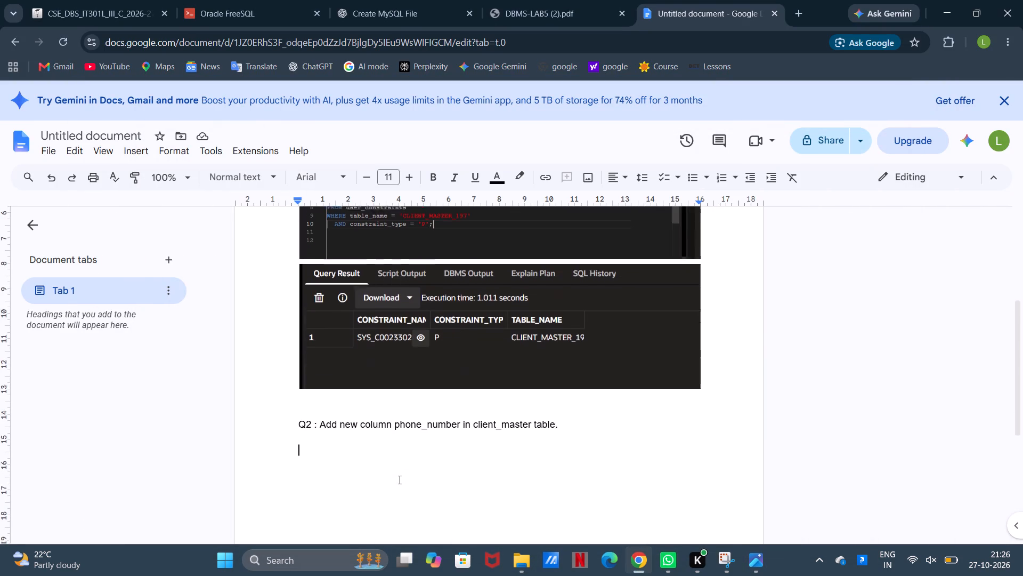
scroll(399, 479, "down", 1)
key("ctrl+v")
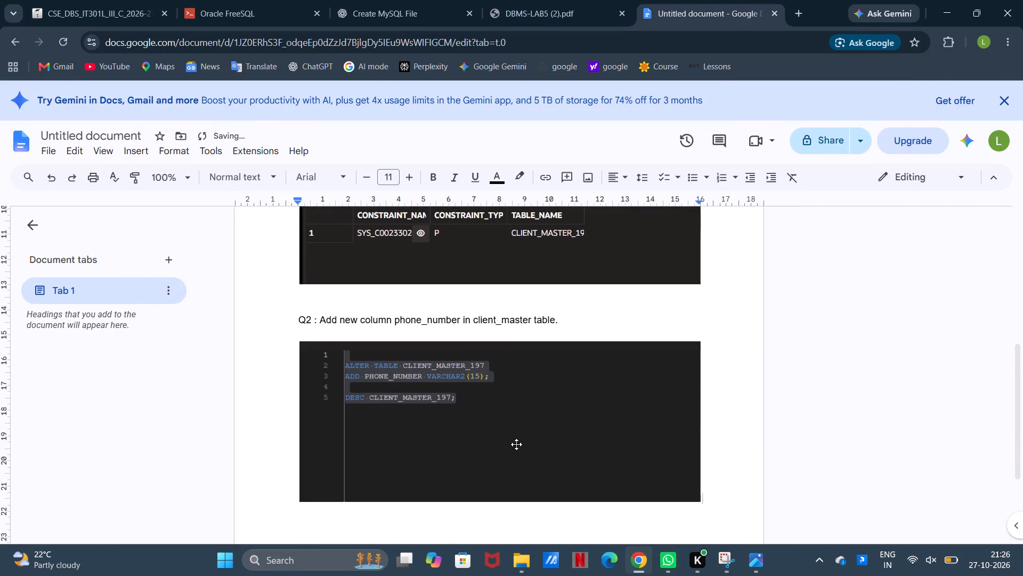
Copy the script output image, Screenshot 2026-10-27 205651.png, from the Screenshots folder and paste it on a new line below question 2's query image.
scroll(478, 411, "down", 2)
right_click(478, 411)
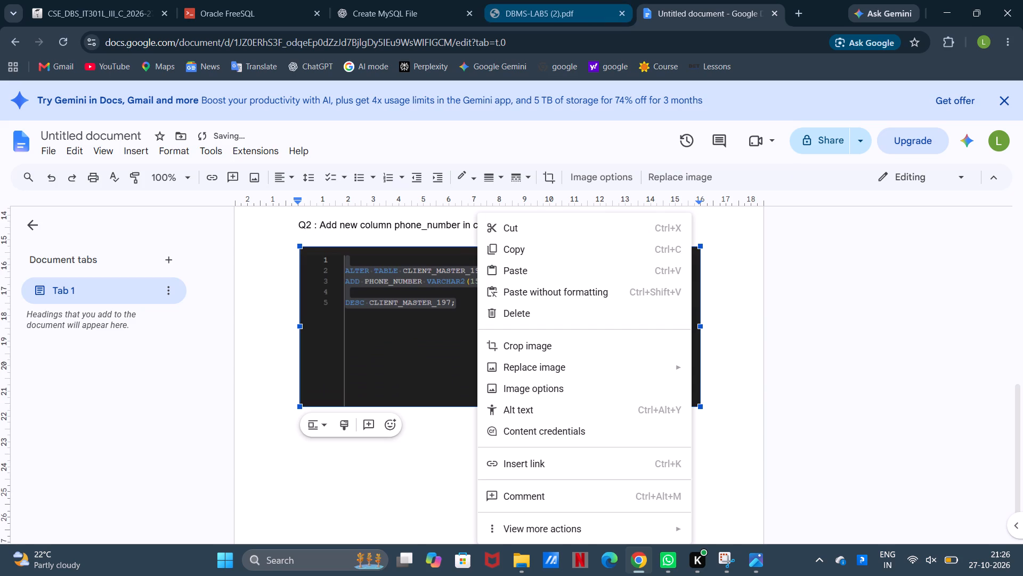
left_click(321, 468)
scroll(335, 460, "right", 3)
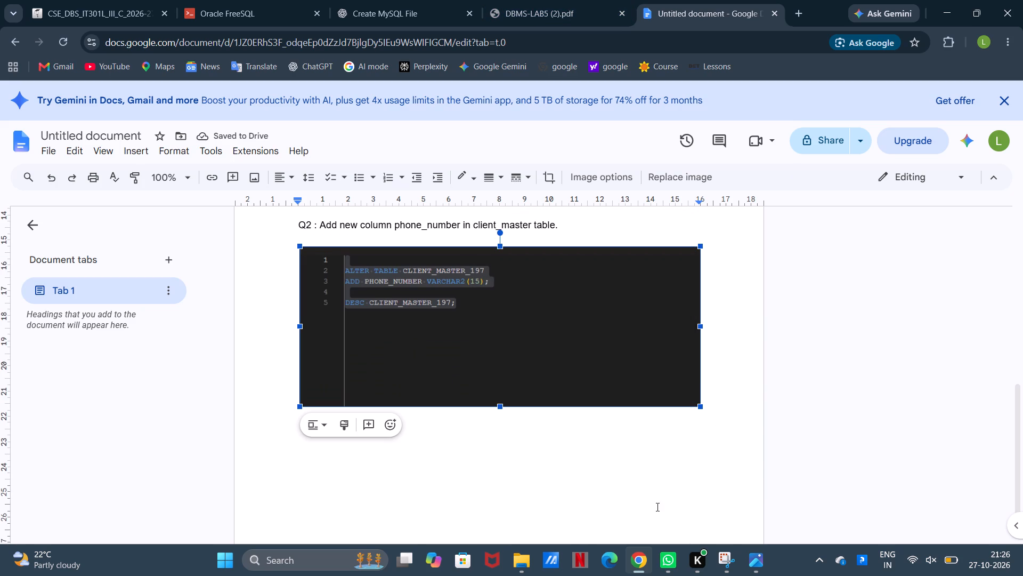
left_click(509, 564)
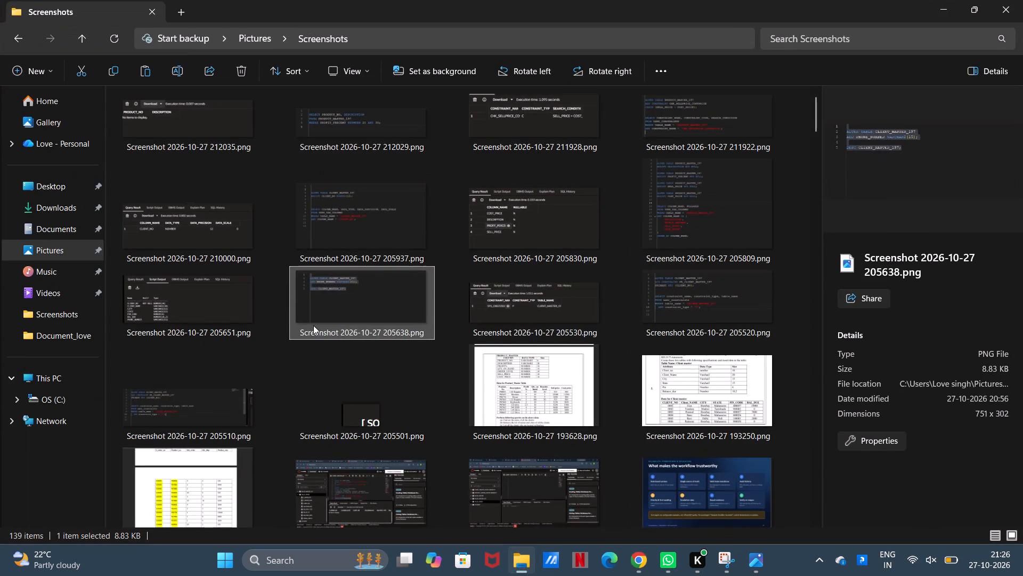
left_click(212, 318)
double_click(221, 285)
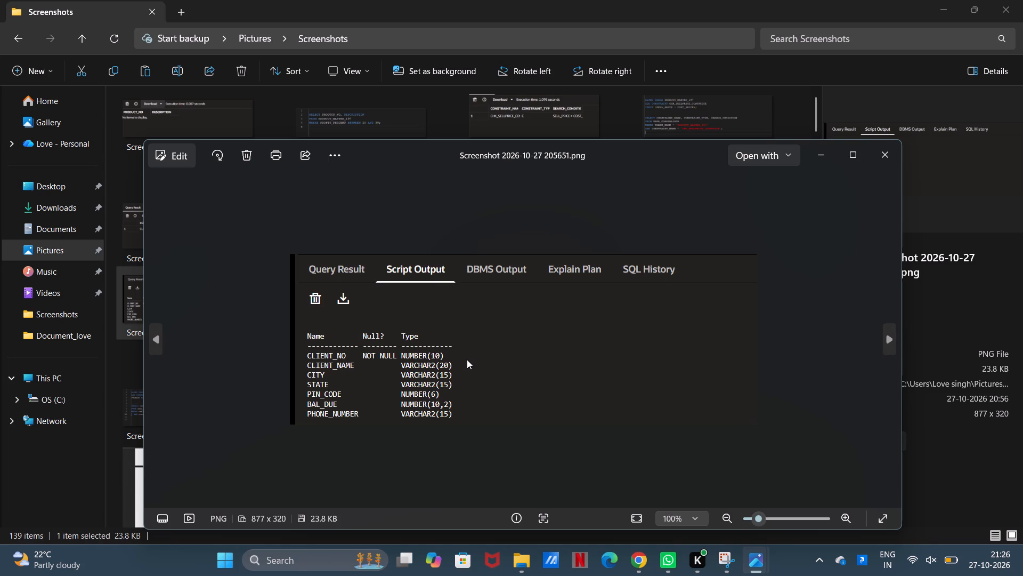
key("ctrl+c")
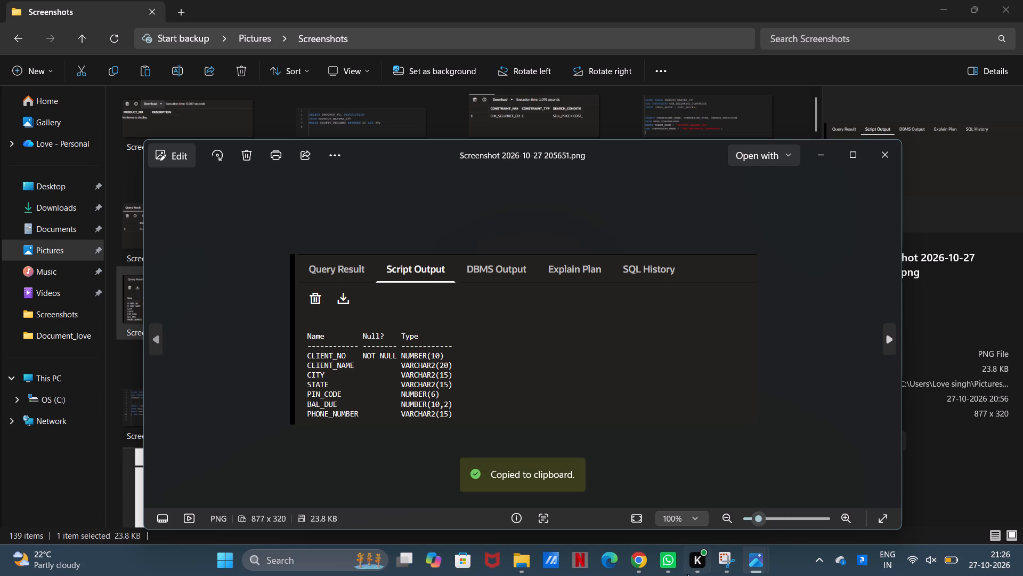
left_click(642, 566)
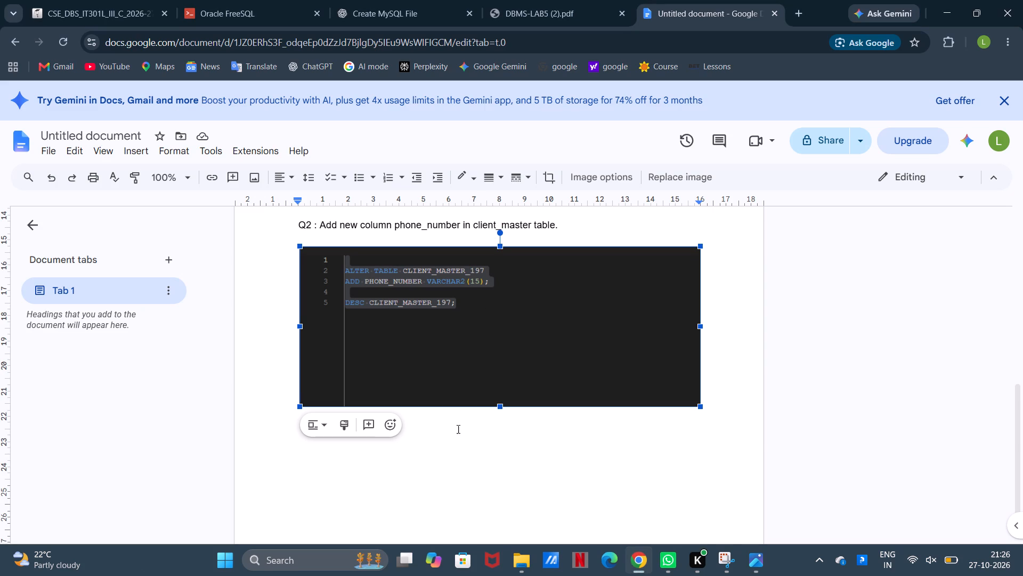
left_click(466, 430)
left_click(726, 398)
key("Return")
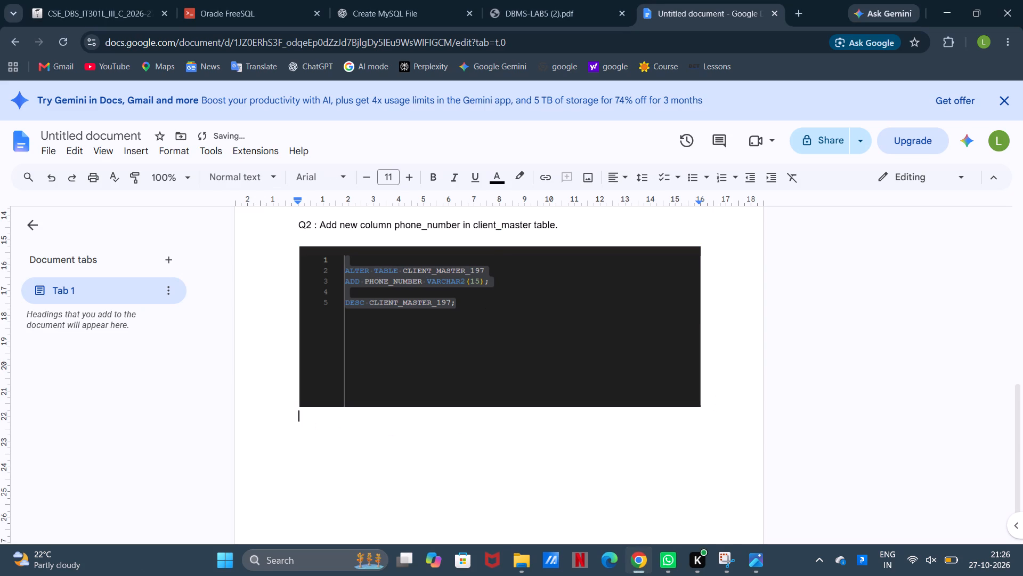
key("ctrl+v")
Leave a blank line below the script output image and start a new line with the label "Q3 :".
scroll(613, 319, "down", 1)
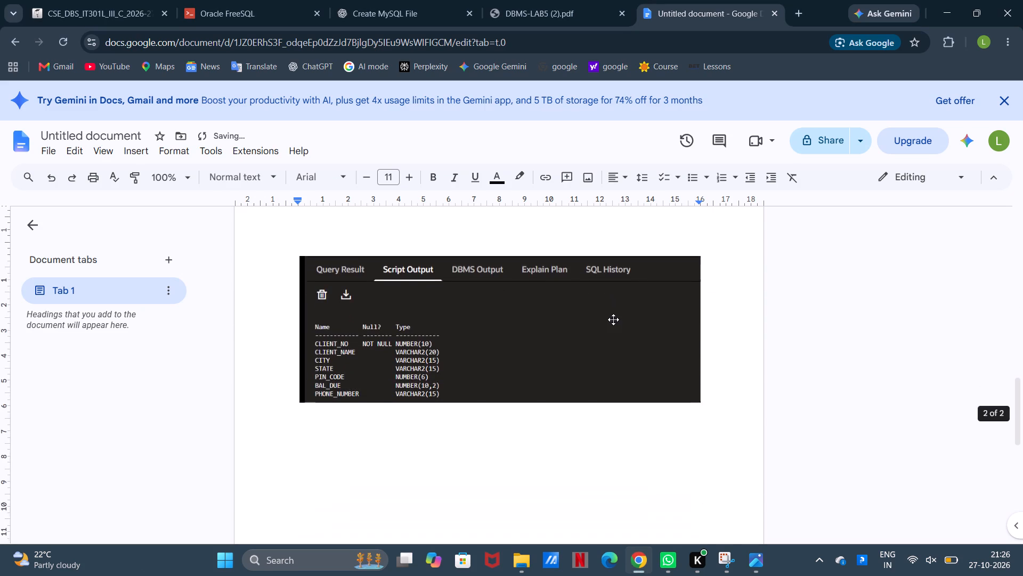
scroll(613, 319, "down", 1)
left_click(345, 381)
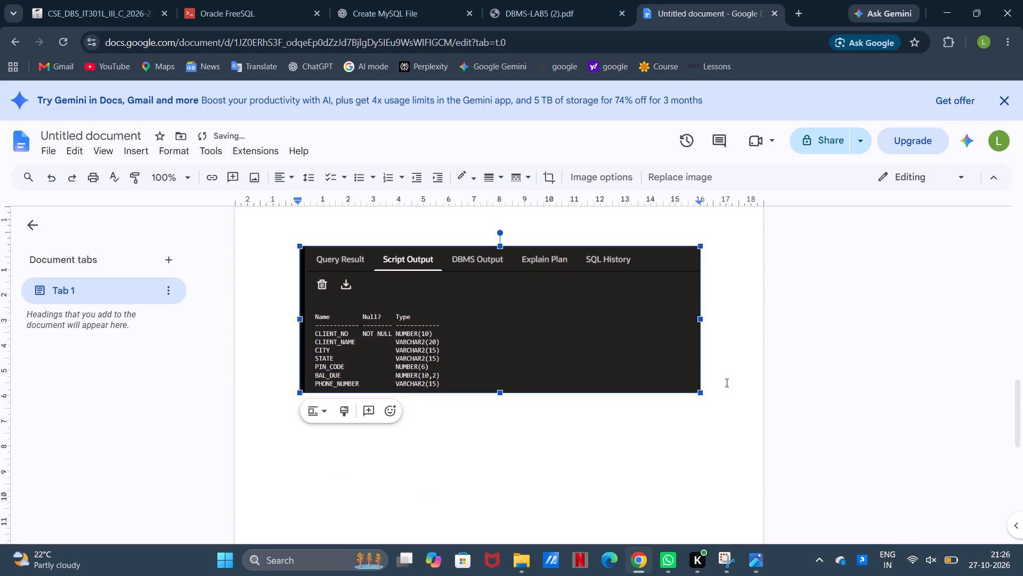
left_click(725, 383)
key("Return")
key("Return")
type("Q3 :")
key("space")
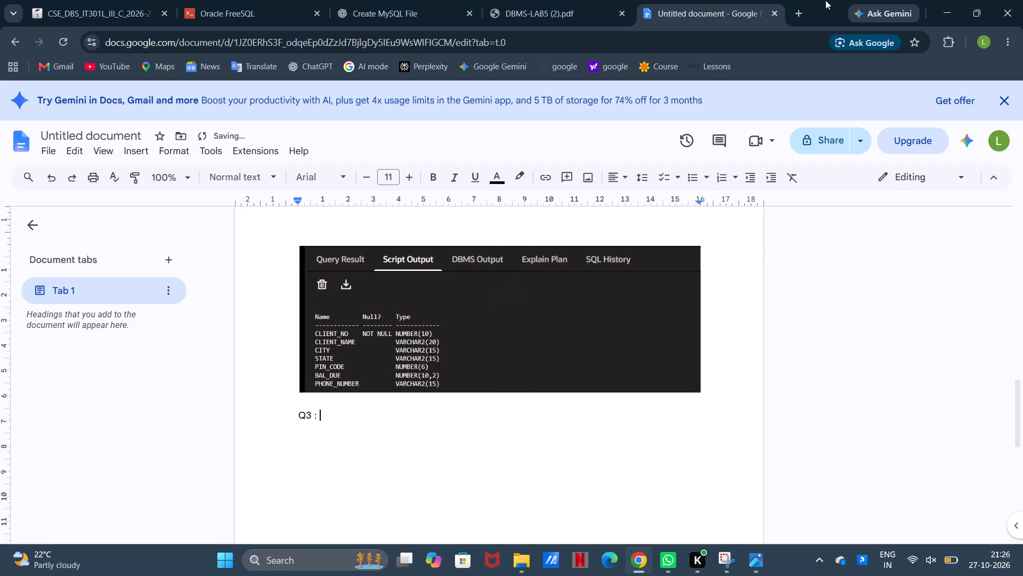
Copy question 3 about the not null constraint from DBMS-LAB5 (2).pdf, paste it after "Q3 :", end it with a period and add a blank line.
left_click(596, 1)
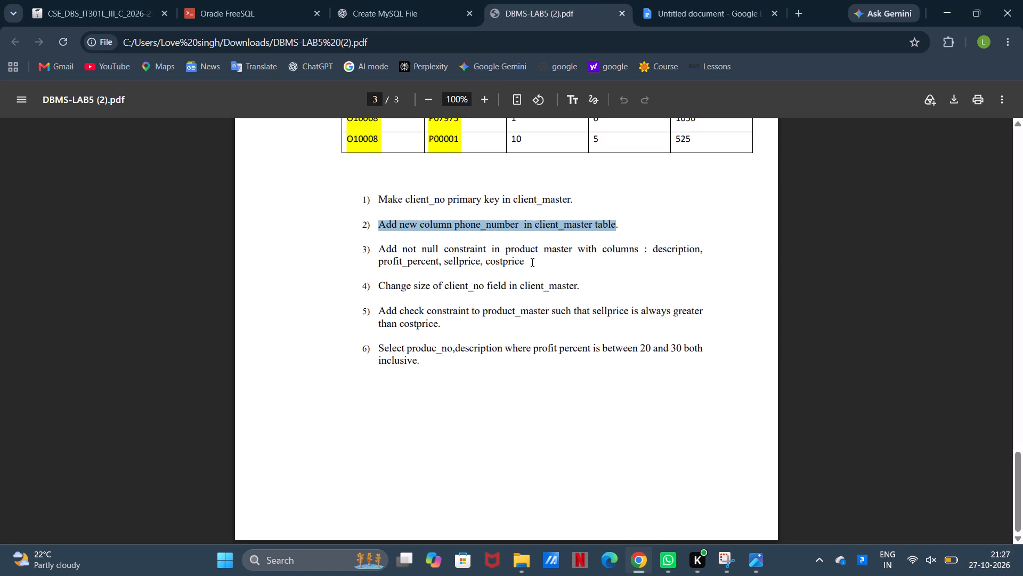
left_click_drag(531, 262, 374, 253)
left_click(374, 253)
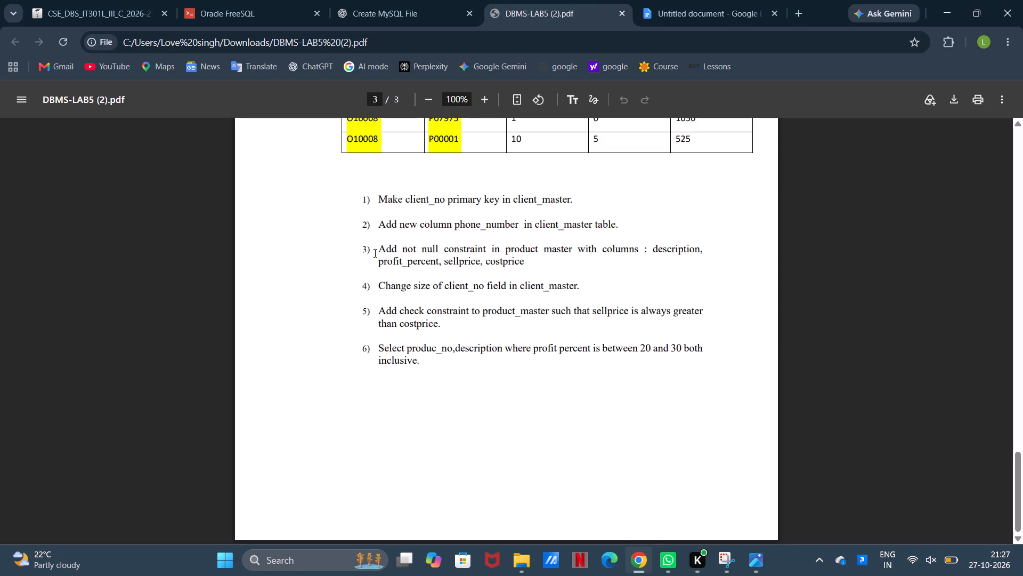
key("ctrl+c")
left_click_drag(532, 265, 374, 249)
key("ctrl+c")
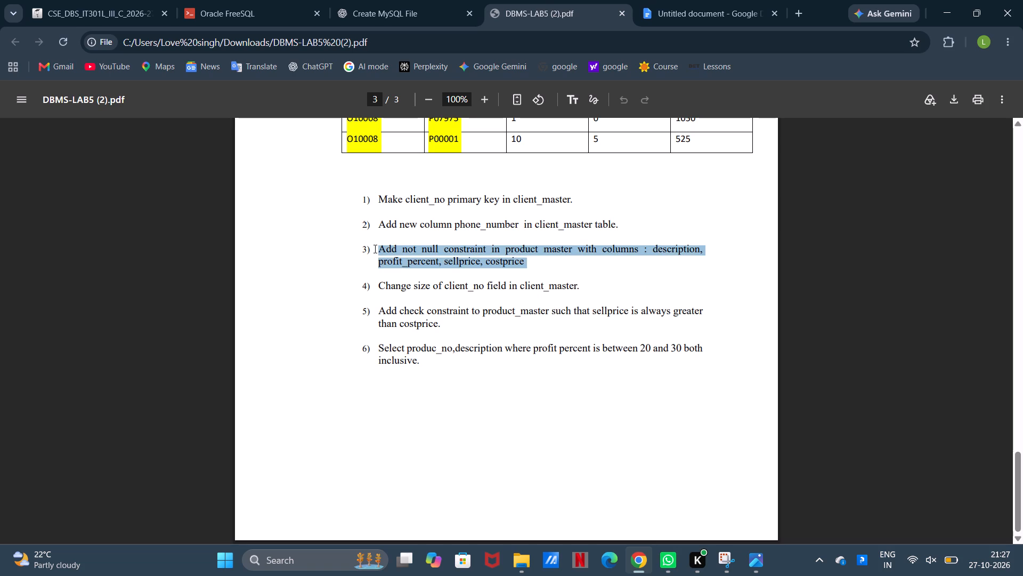
left_click(712, 0)
key("ctrl+v")
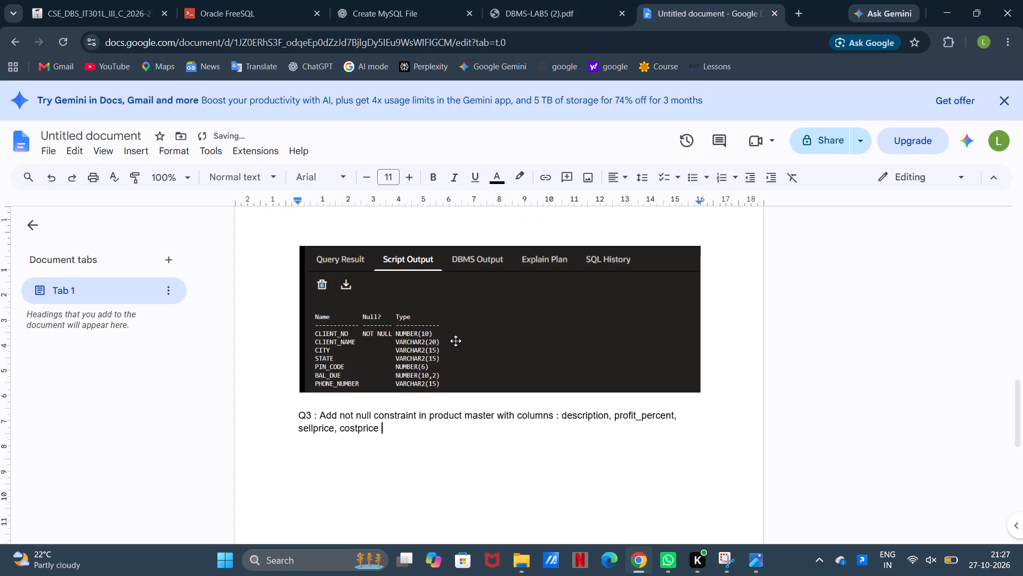
key("BackSpace")
type(".")
key("space")
key("Return")
key("Return")
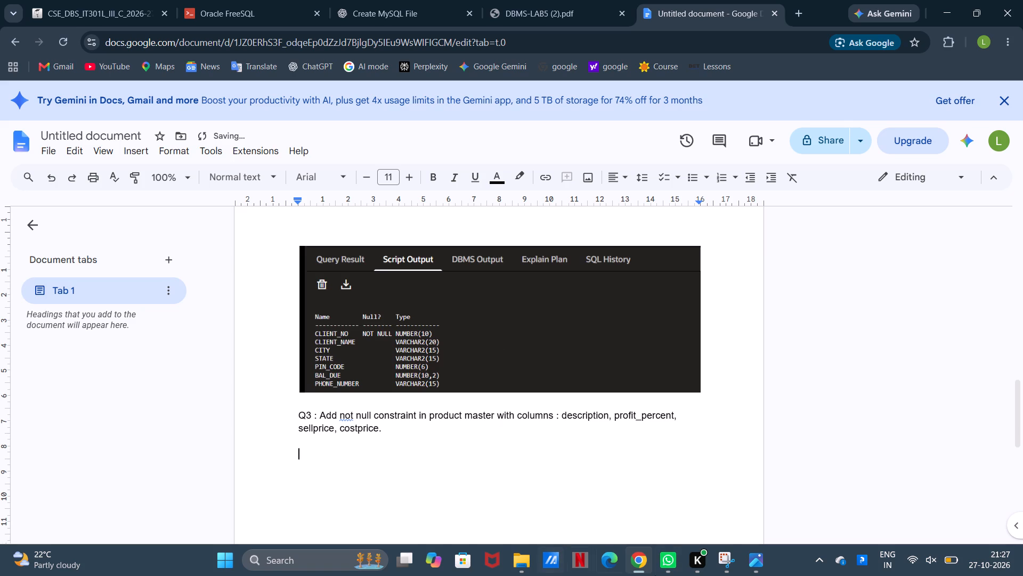
Copy the SQL query image, Screenshot 2026-10-27 205809.png, from the Screenshots folder and paste it into the report below question 3.
left_click(524, 572)
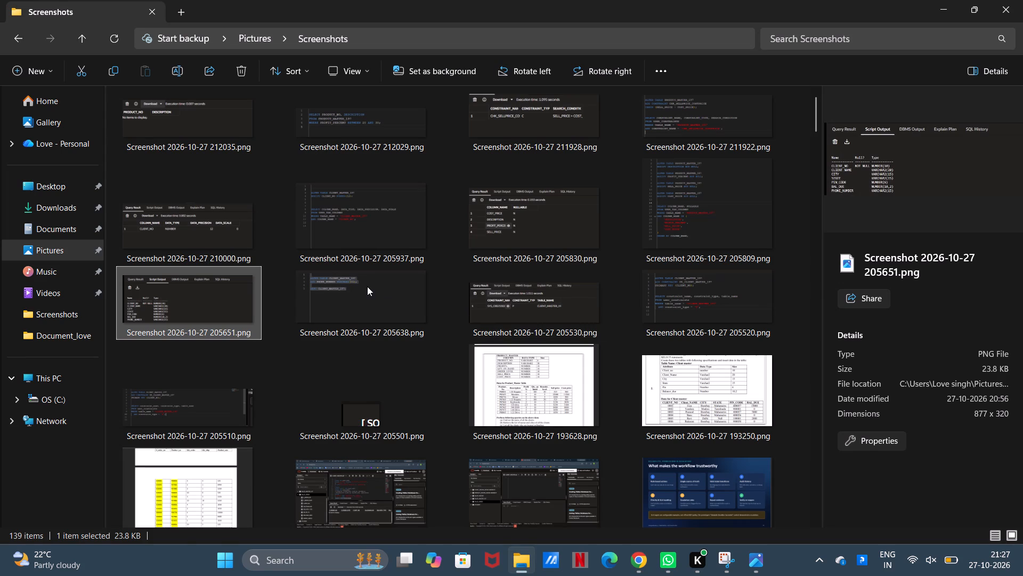
left_click(671, 226)
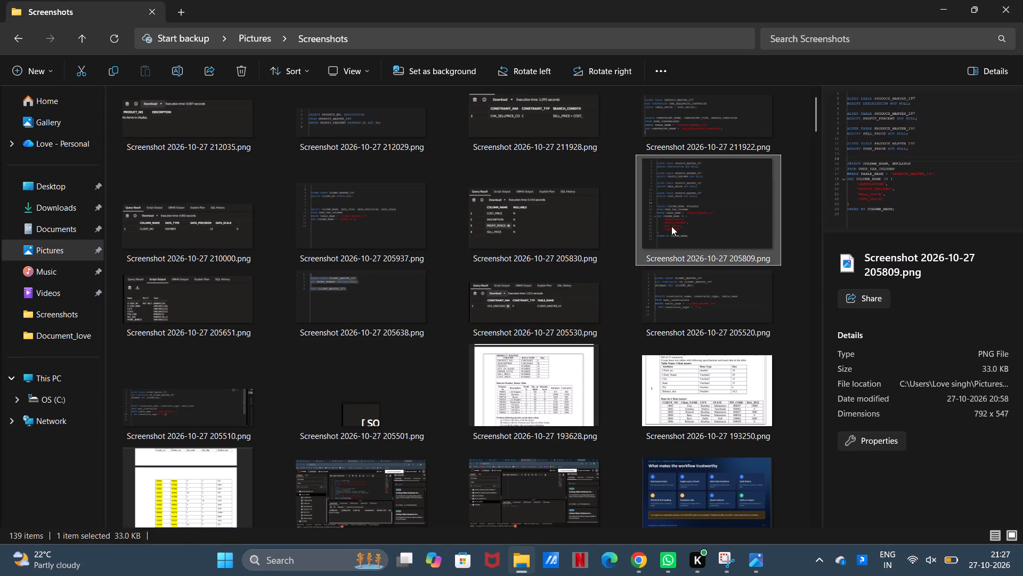
double_click(694, 224)
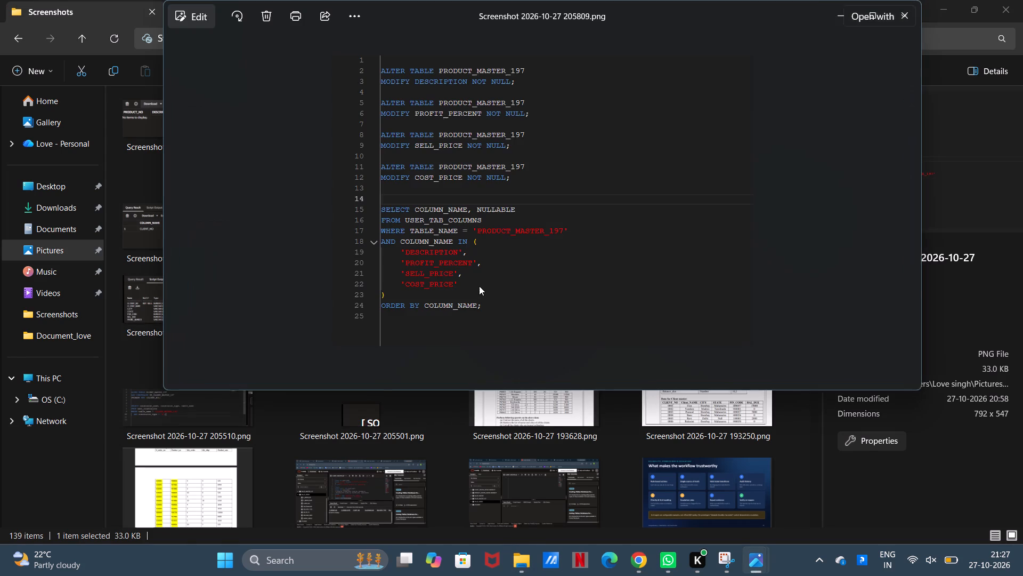
key("ctrl+c")
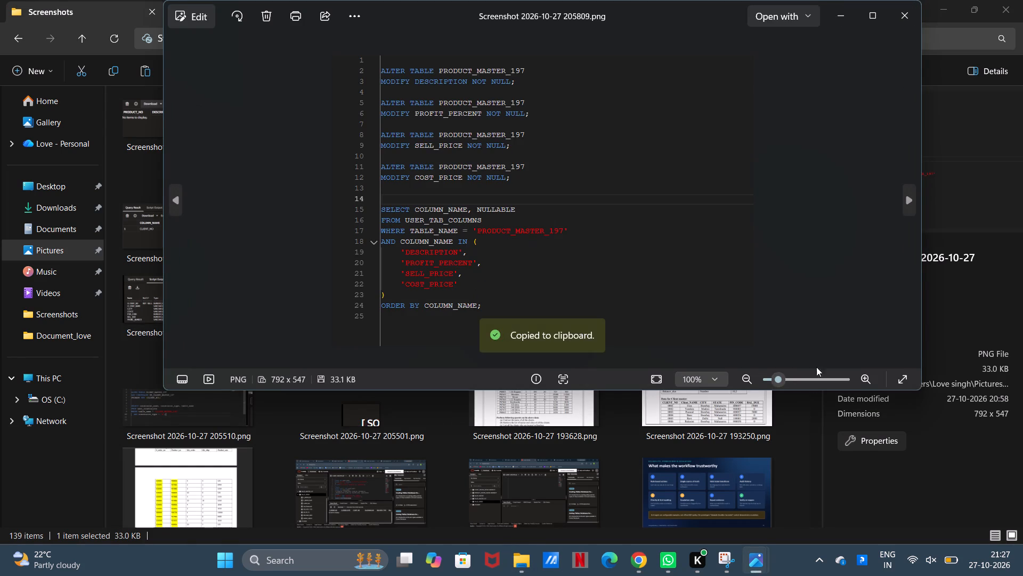
left_click(629, 575)
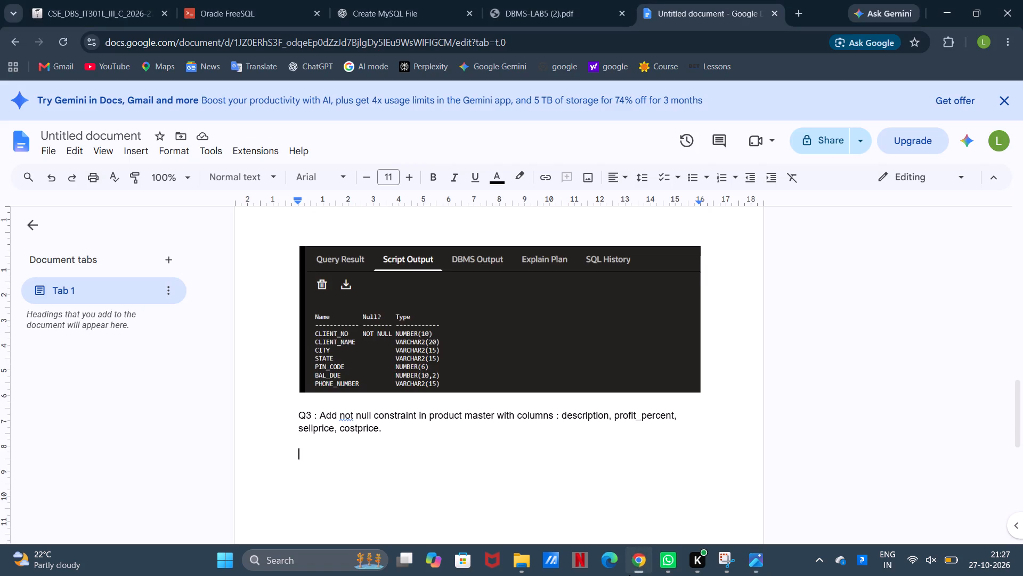
key("ctrl+v")
Copy the query result image, Screenshot 2026-10-27 205830.png, paste it on a new line below question 3's query image, and add a line below it.
scroll(415, 468, "down", 1)
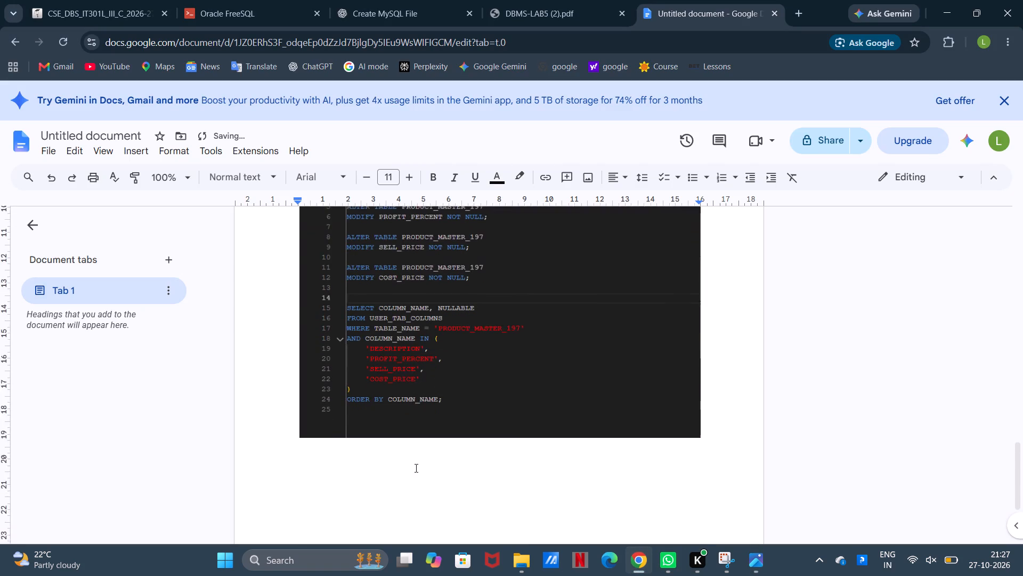
scroll(415, 468, "down", 2)
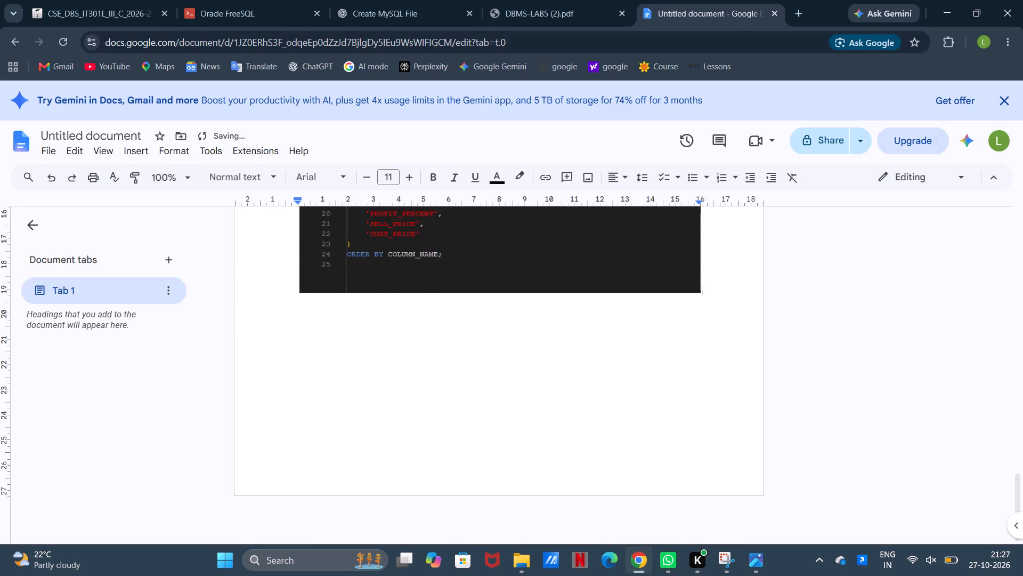
key("Return")
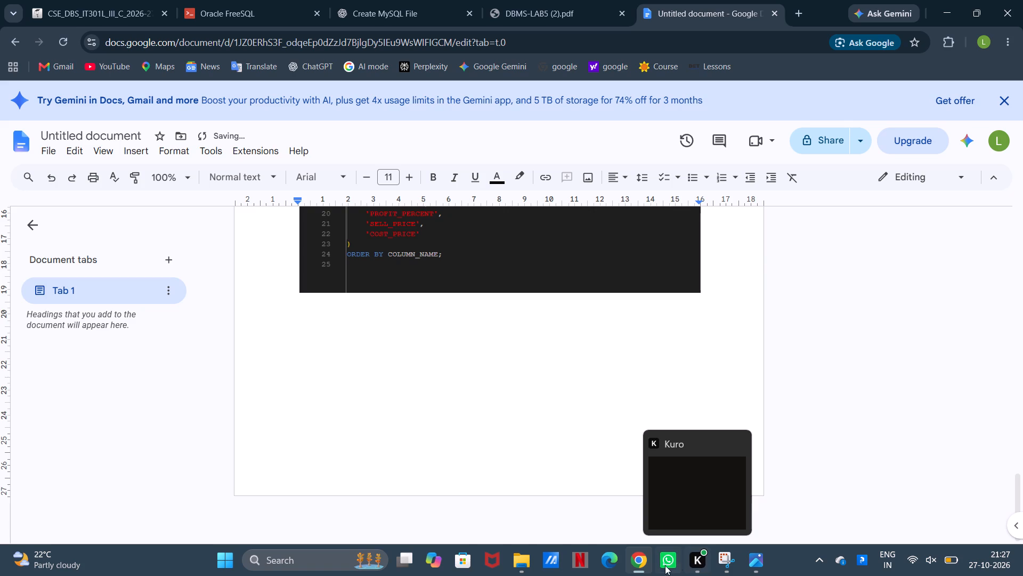
left_click(753, 563)
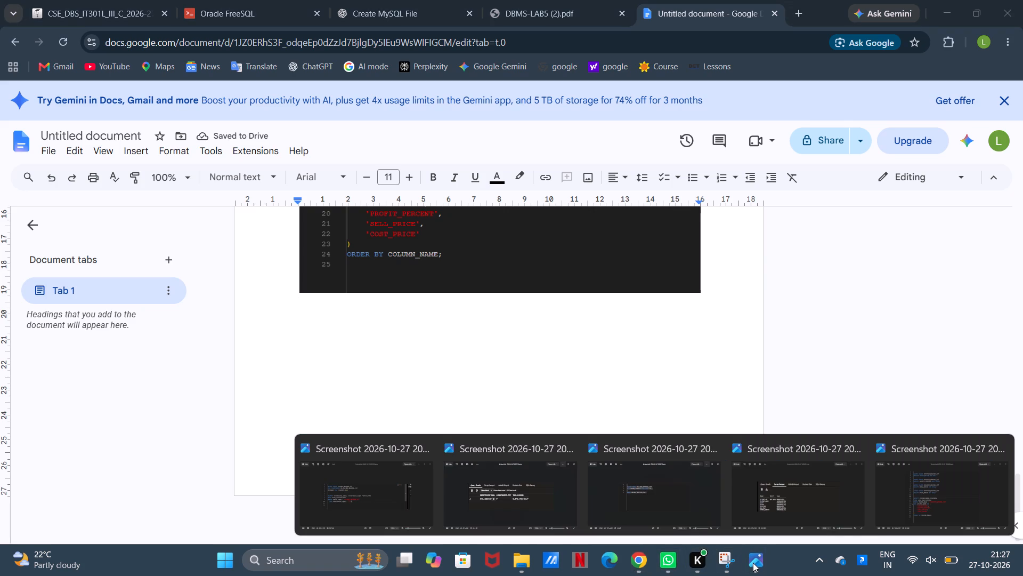
left_click(759, 558)
left_click(513, 560)
scroll(431, 277, "up", 4, "ctrl")
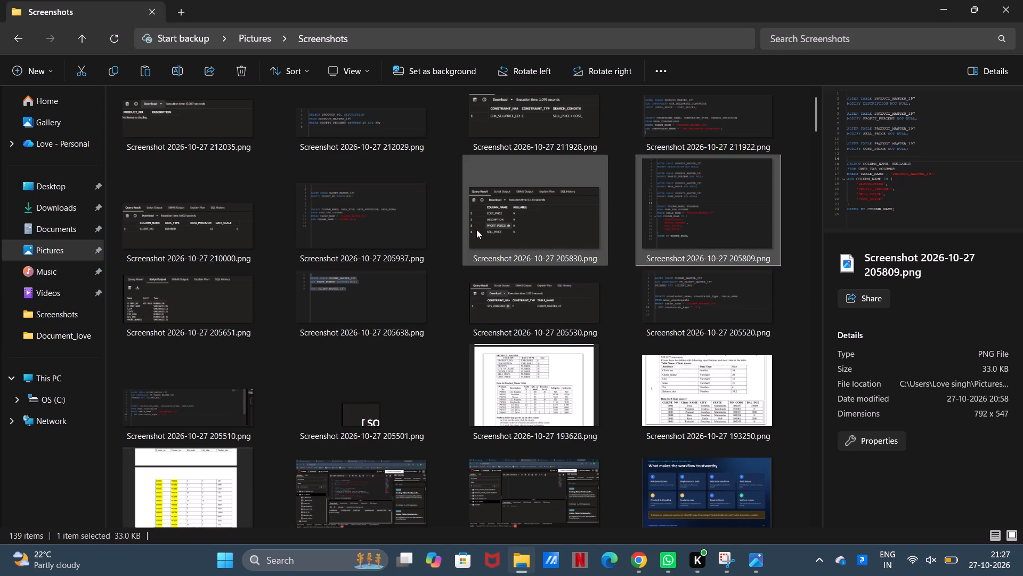
double_click(522, 204)
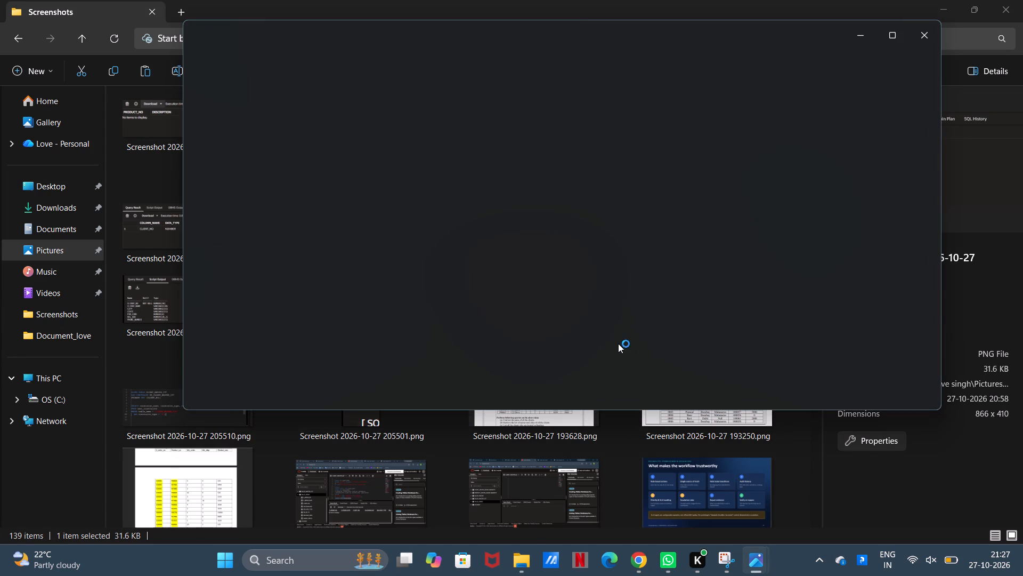
key("ctrl+c")
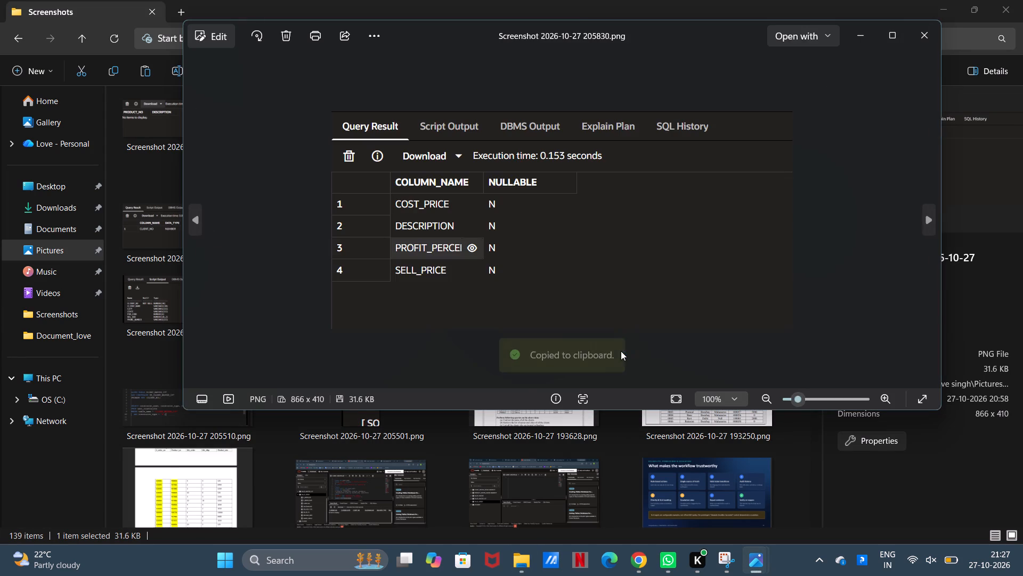
left_click(634, 461)
left_click(647, 575)
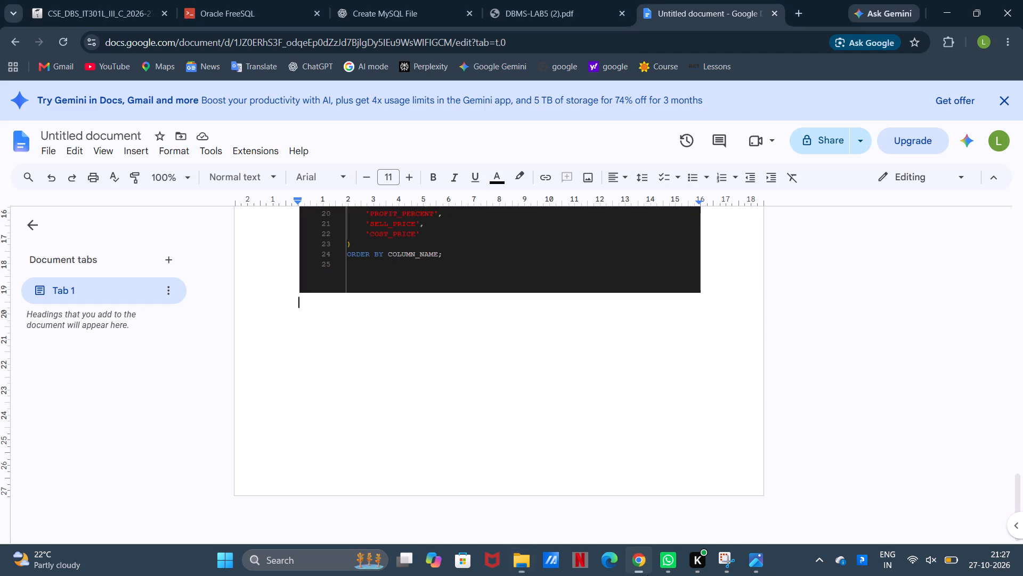
key("ctrl+v")
scroll(401, 346, "down", 1)
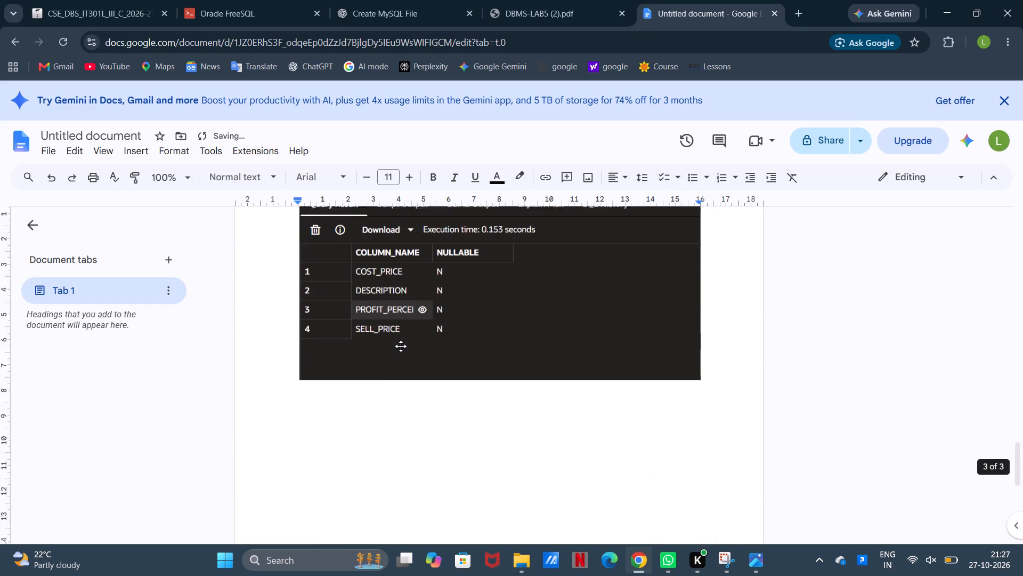
scroll(401, 346, "down", 1)
left_click(345, 397)
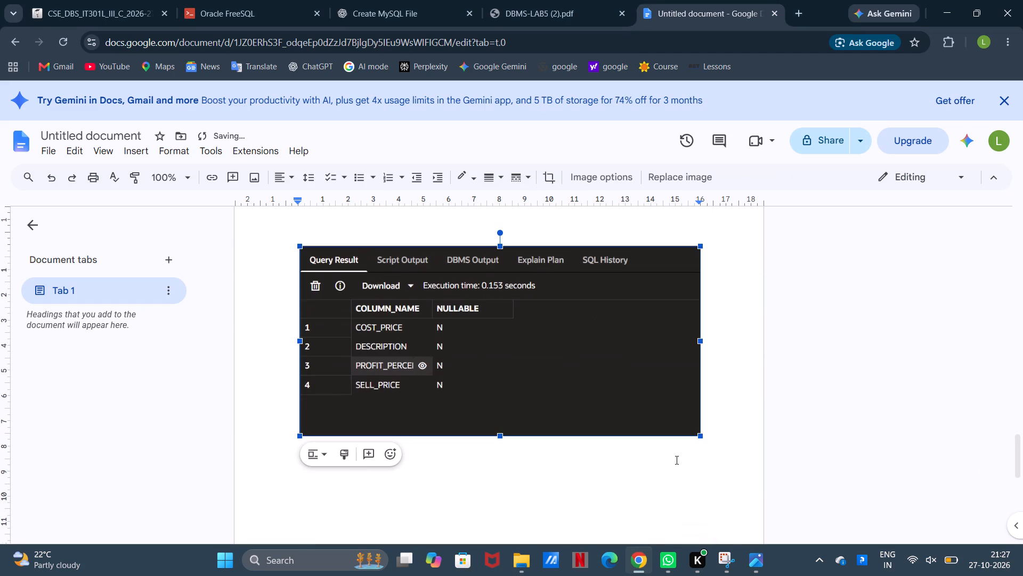
left_click(726, 413)
key("Return")
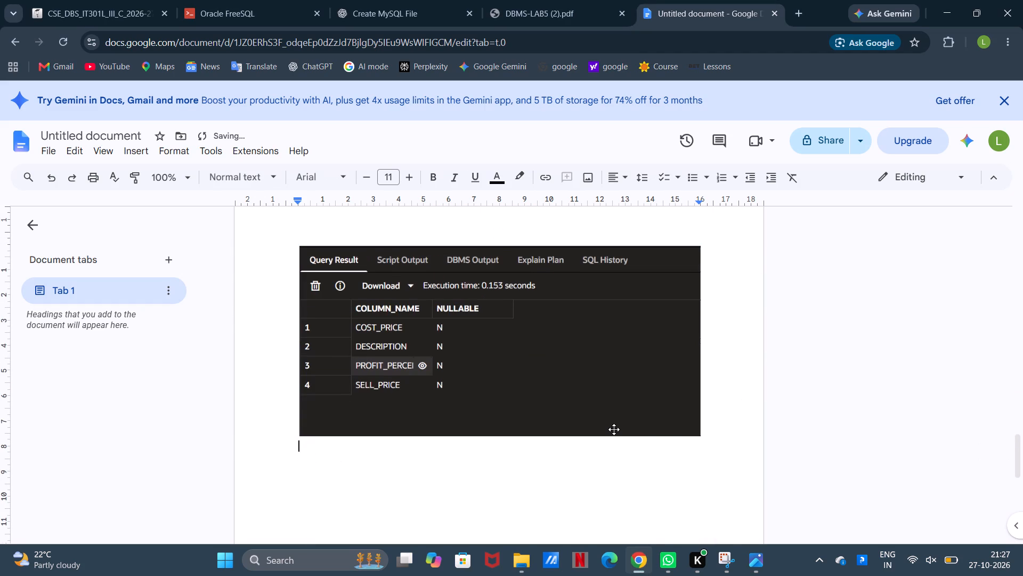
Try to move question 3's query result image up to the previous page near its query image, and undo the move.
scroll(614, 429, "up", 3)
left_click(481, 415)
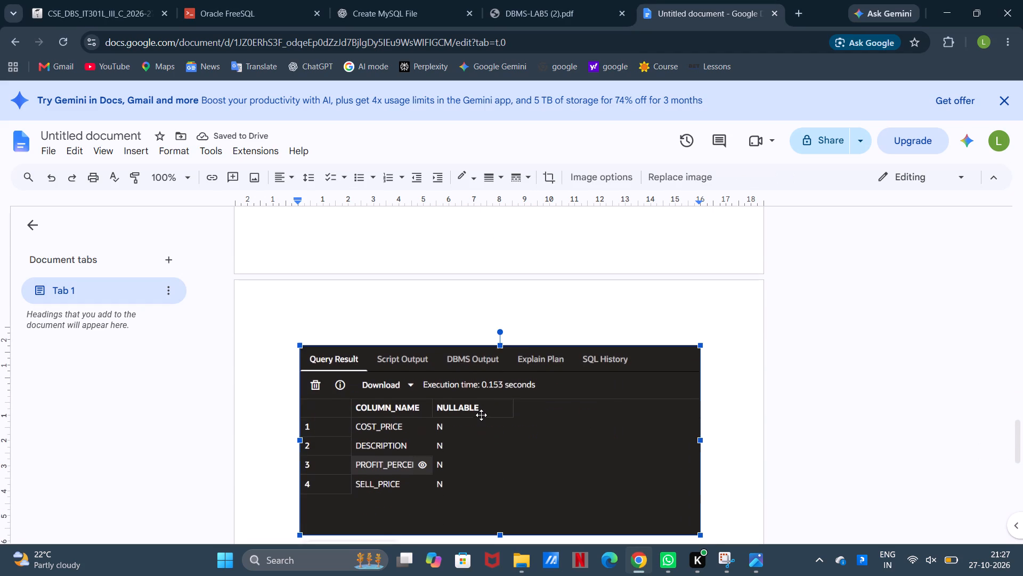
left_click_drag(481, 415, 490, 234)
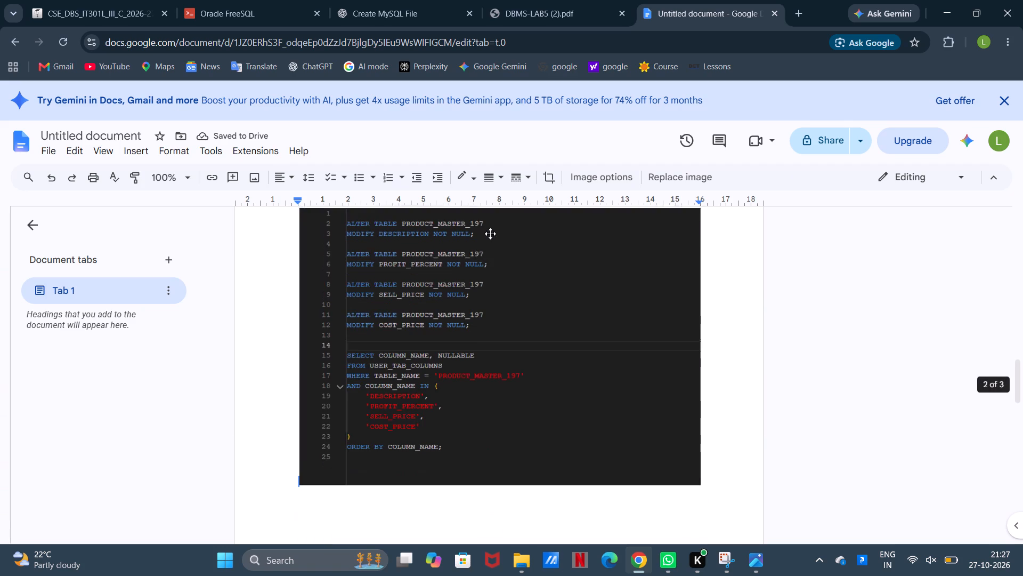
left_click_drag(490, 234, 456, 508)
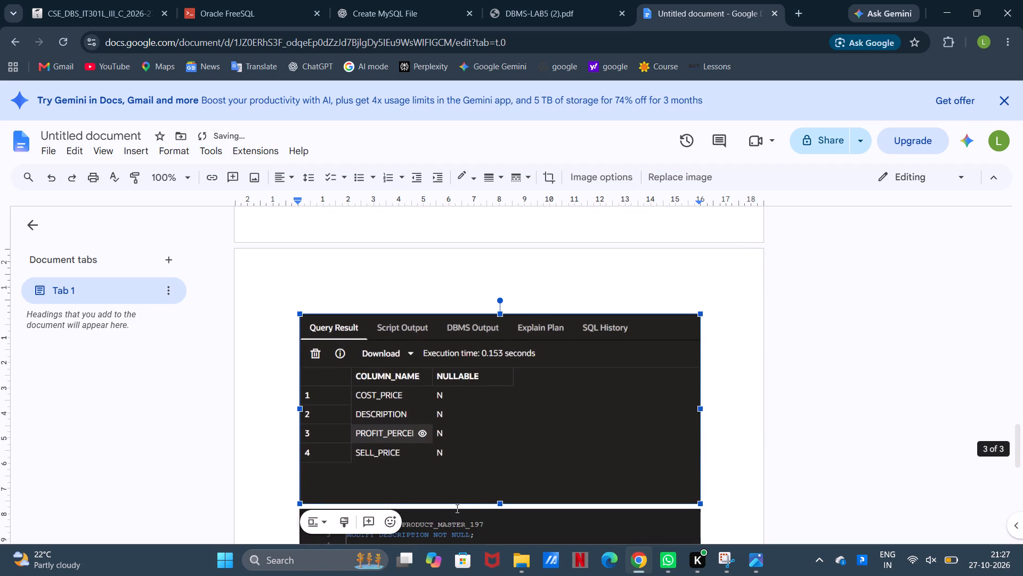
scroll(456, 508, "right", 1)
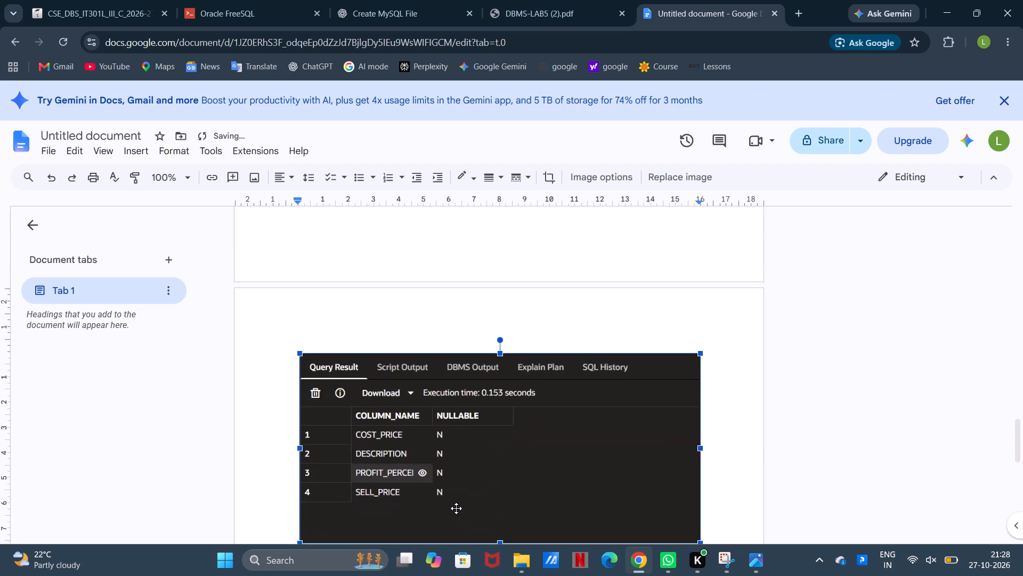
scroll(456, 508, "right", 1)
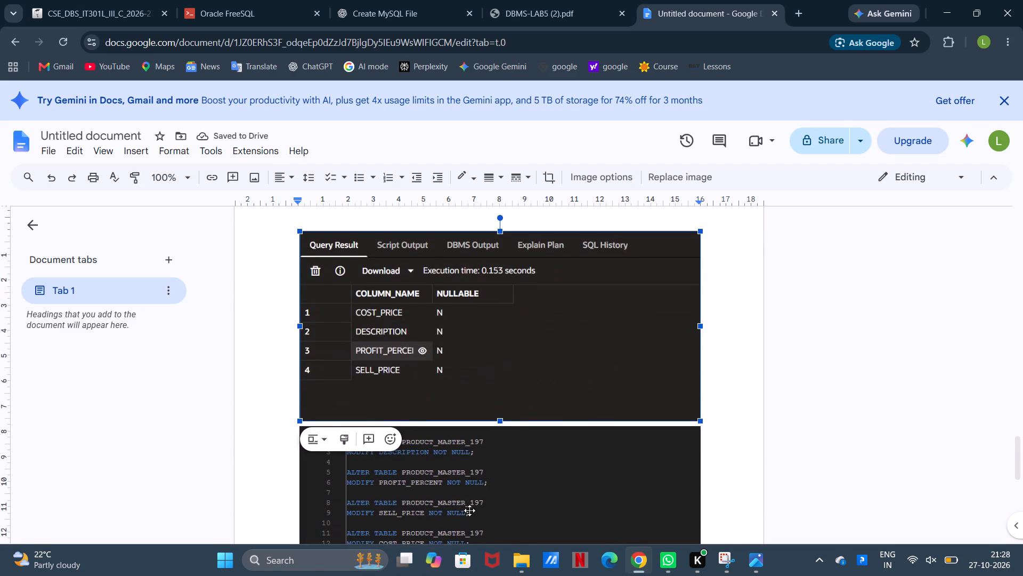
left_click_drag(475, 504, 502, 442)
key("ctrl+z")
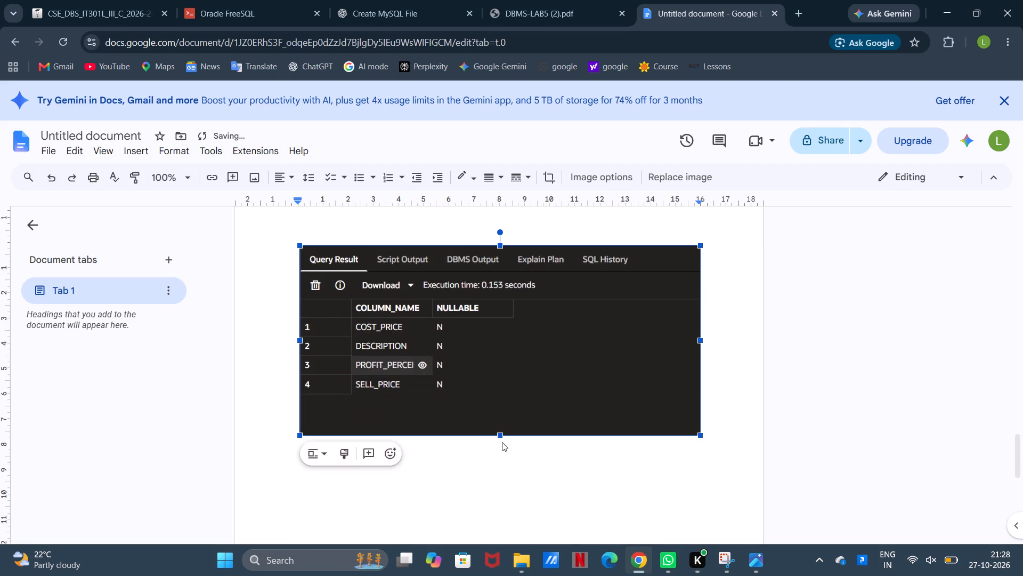
Leave blank space below question 3's query result image and start a new line with the label "Q4 :".
scroll(502, 442, "up", 1)
left_click(711, 452)
key("Return")
key("Return")
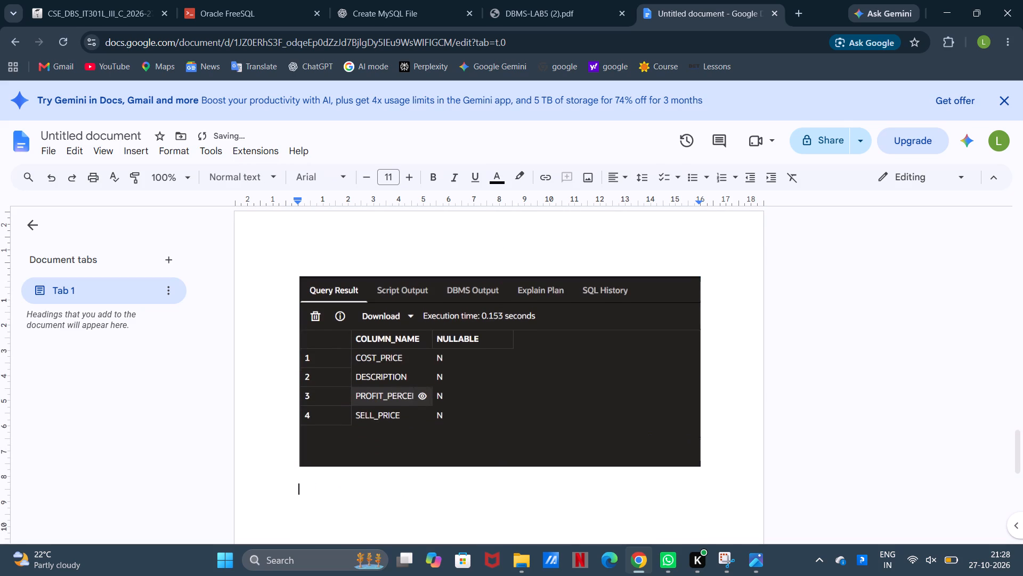
key("Return")
key("BackSpace")
key("Return")
type("Q4 :")
key("space")
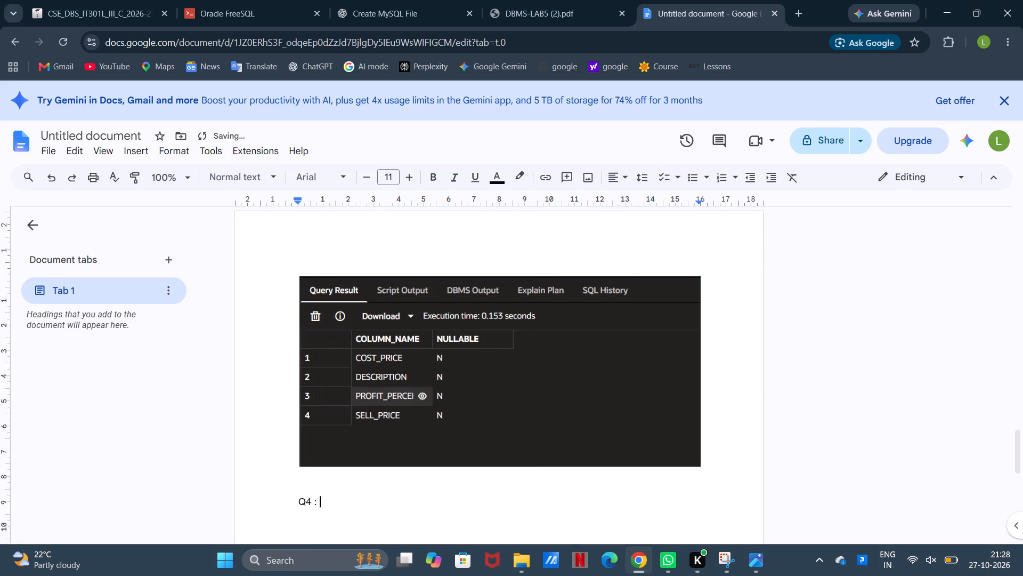
Copy question 4, "Change size of client_no field in client_master.", from DBMS-LAB5 (2).pdf, paste it after "Q4 :" and add new lines below.
left_click(568, 23)
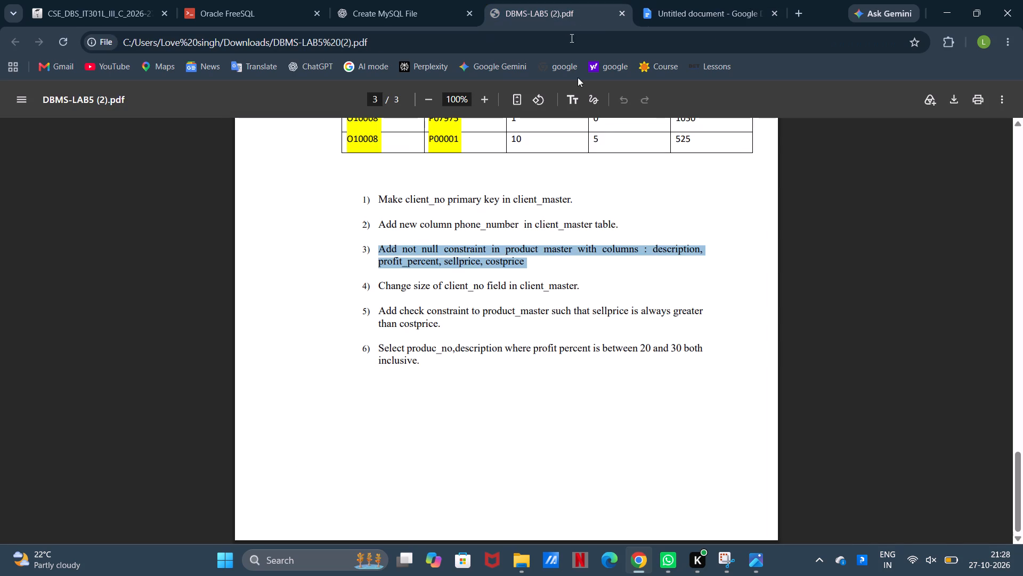
left_click_drag(583, 286, 454, 277)
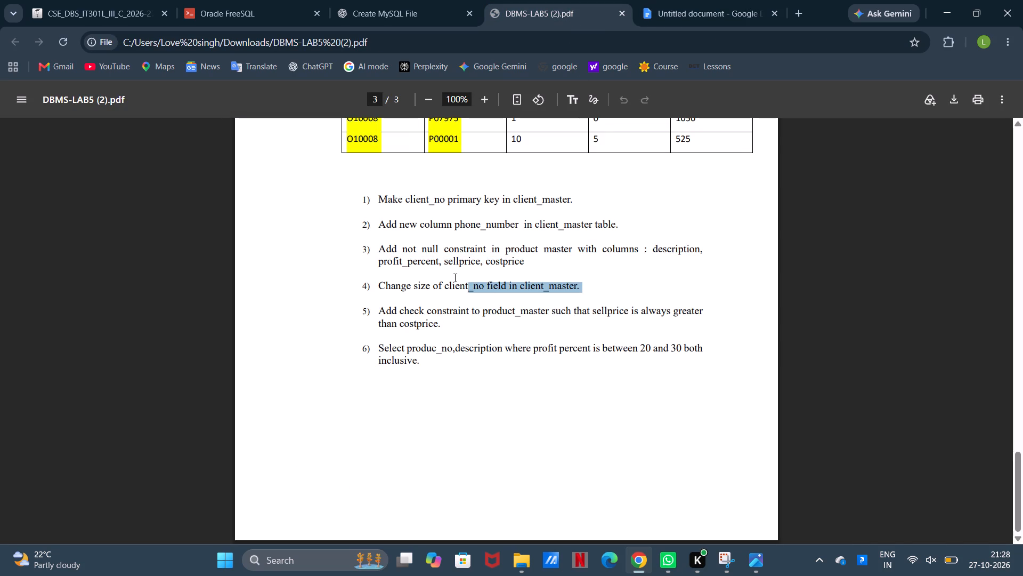
left_click_drag(454, 277, 375, 284)
key("ctrl+c")
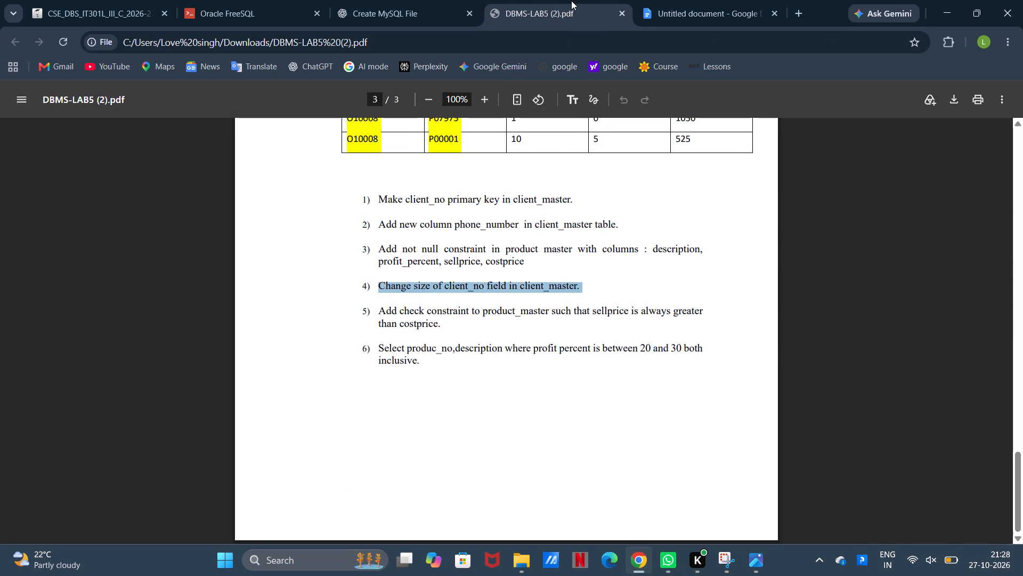
left_click(720, 0)
key("ctrl+v")
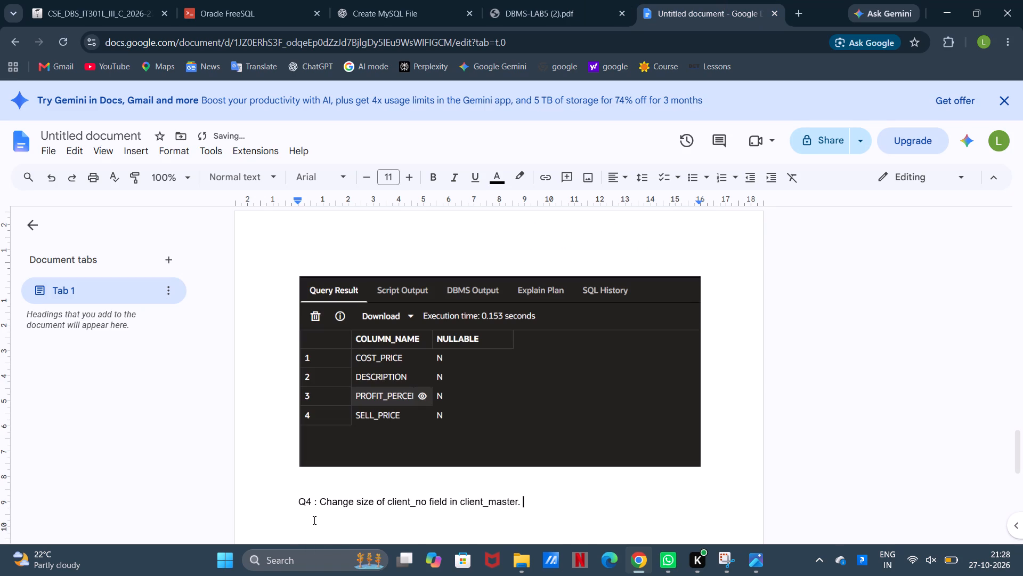
key("Return")
key("Return")
Copy the SQL query image, Screenshot 2026-10-27 205937.png, from the Screenshots folder and paste it into the report below question 4.
scroll(557, 434, "down", 3)
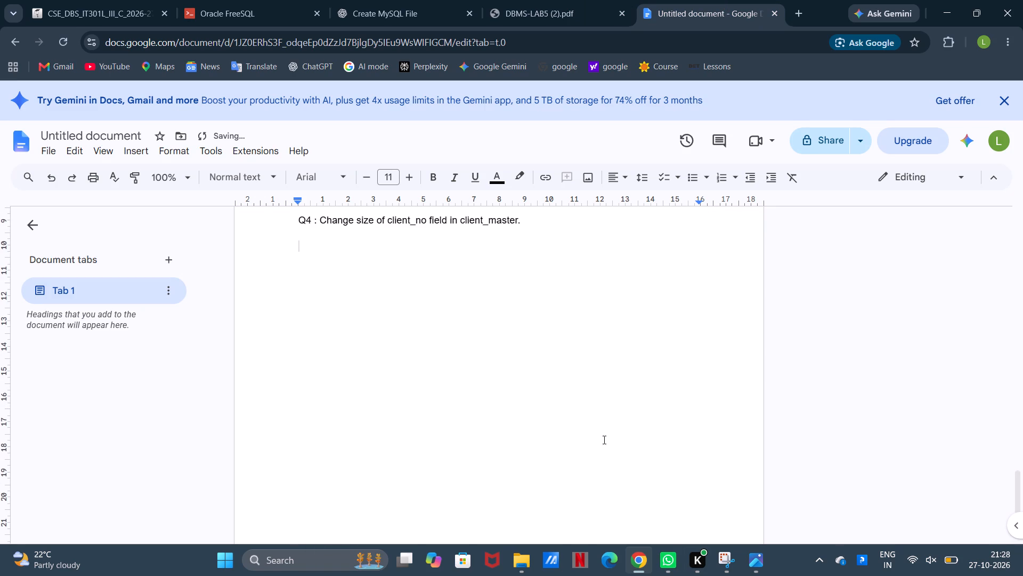
left_click(527, 566)
double_click(413, 223)
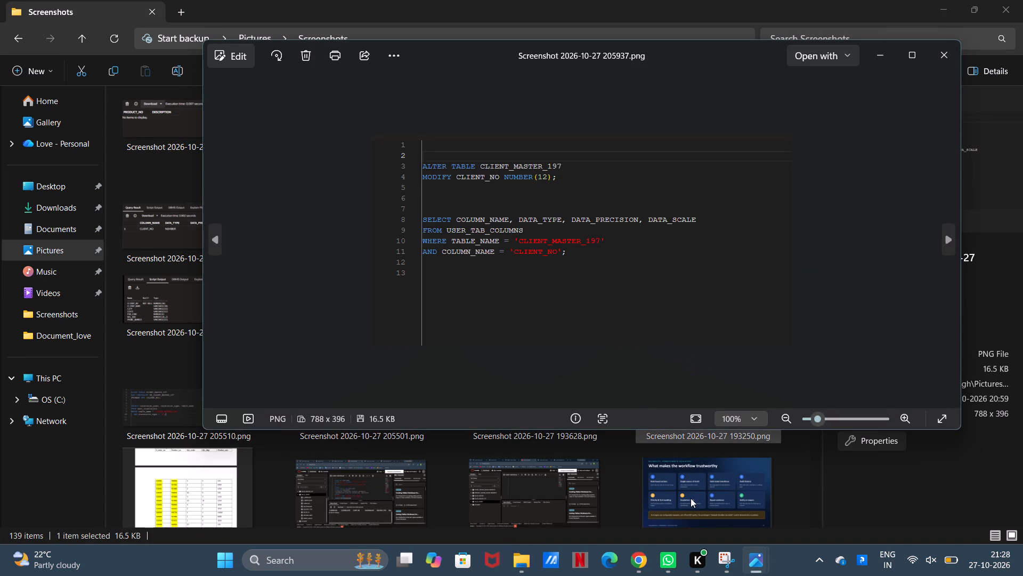
left_click(664, 446)
scroll(555, 321, "up", 1)
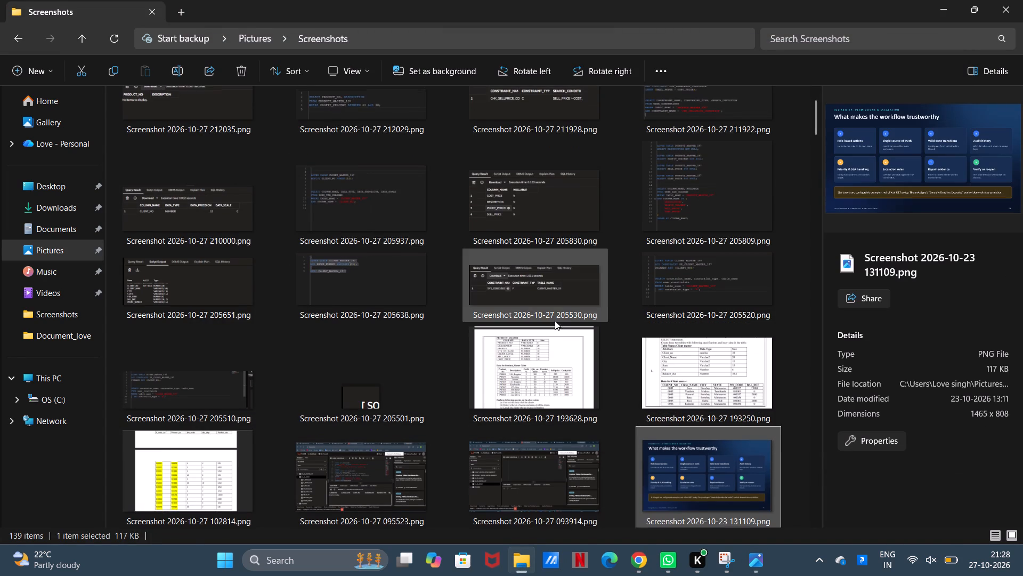
scroll(555, 321, "up", 1)
scroll(580, 275, "up", 1)
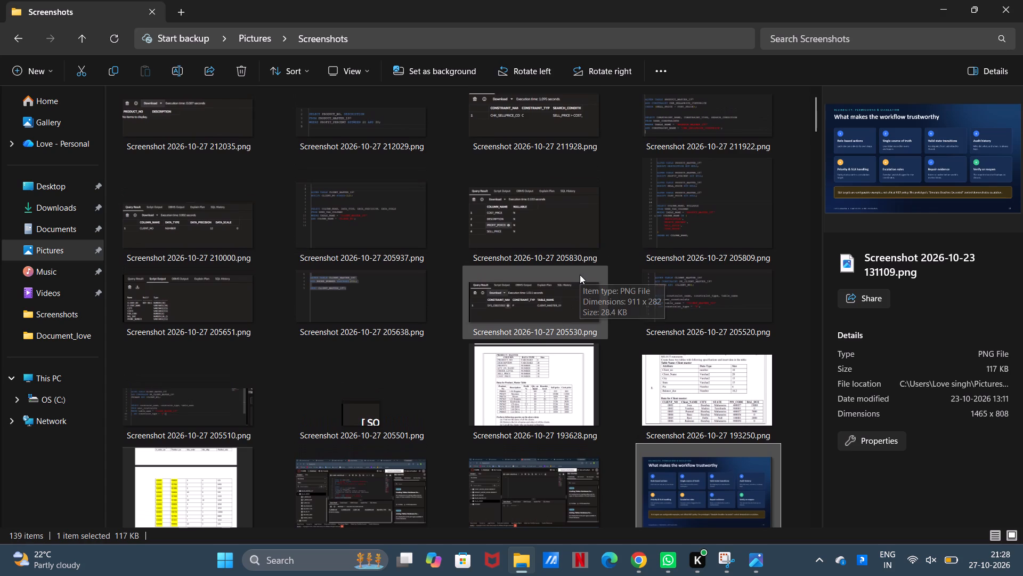
scroll(580, 275, "up", 1)
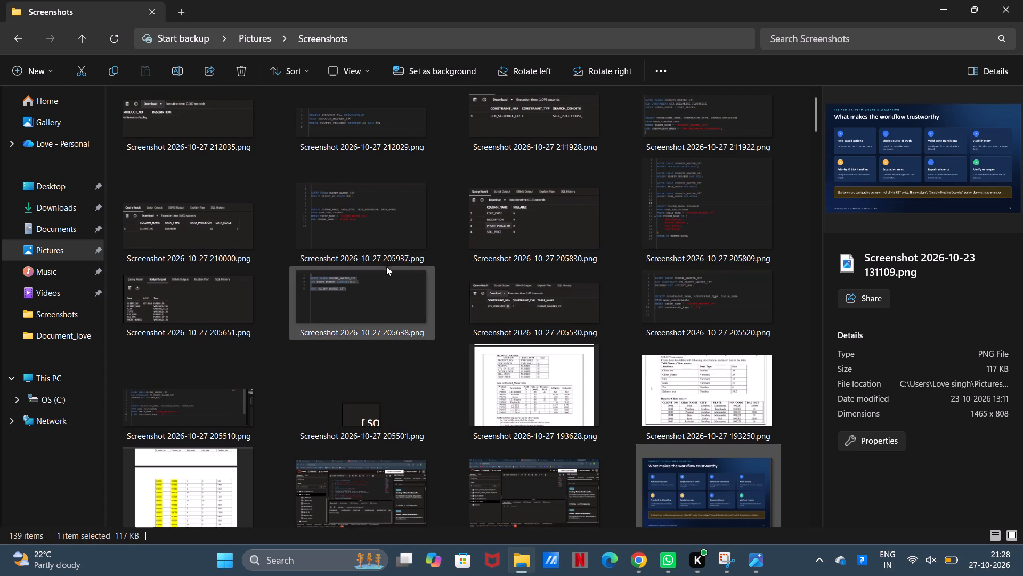
left_click(360, 215)
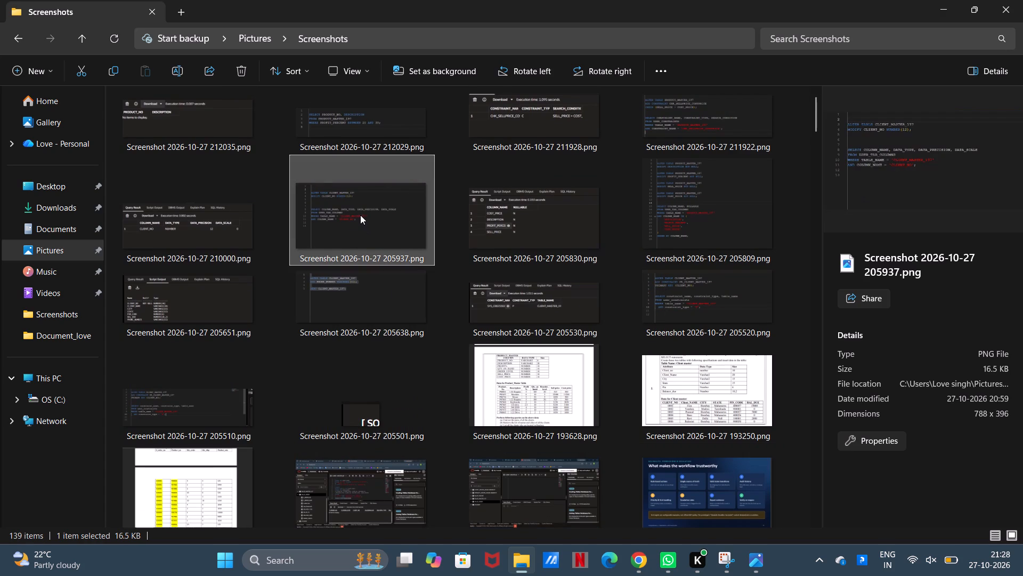
double_click(360, 215)
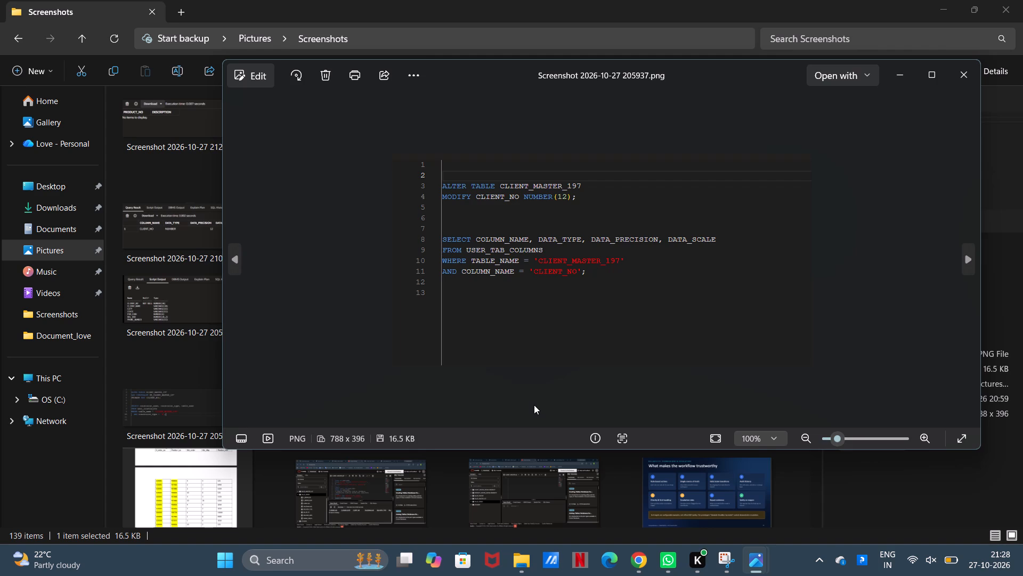
key("ctrl+c")
left_click(712, 518)
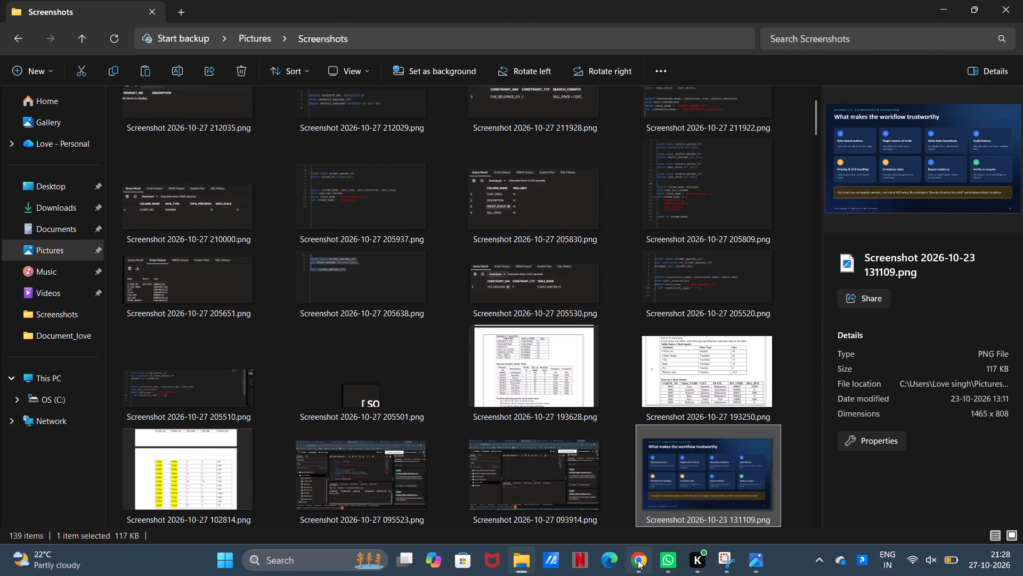
left_click(638, 560)
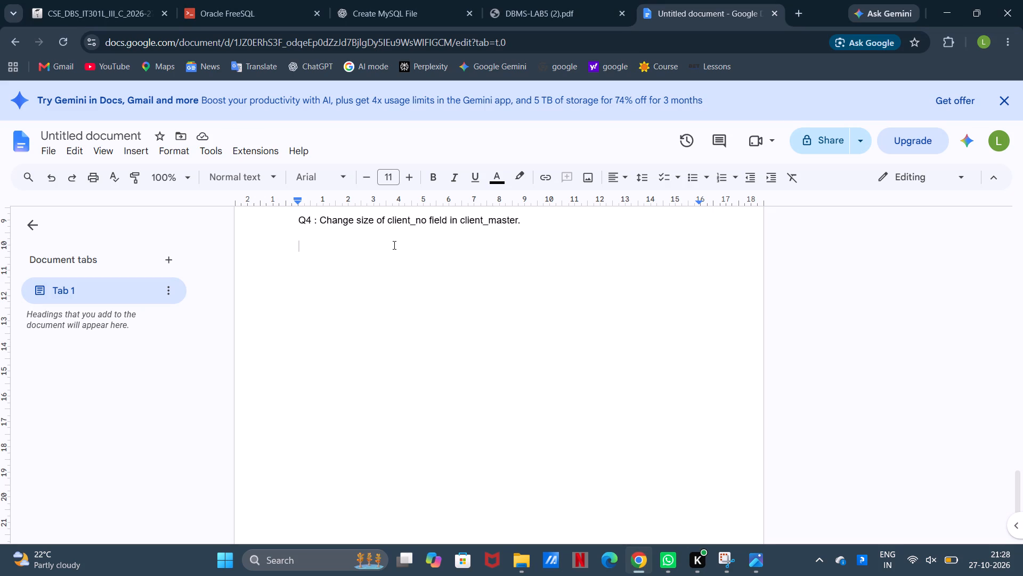
key("ctrl+v")
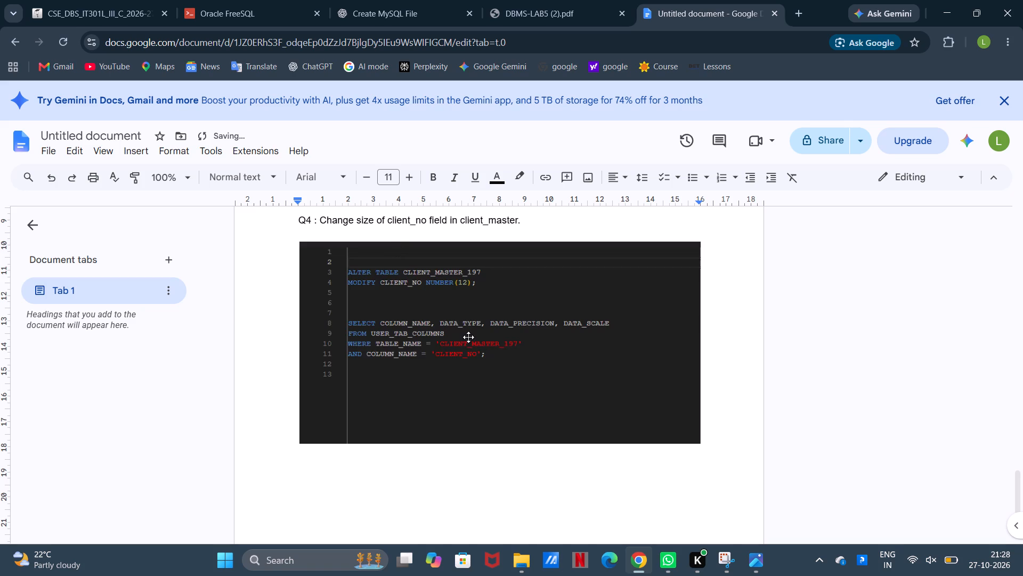
Start a new line below question 4's query image and switch to the Screenshots folder in File Explorer.
scroll(428, 329, "down", 1)
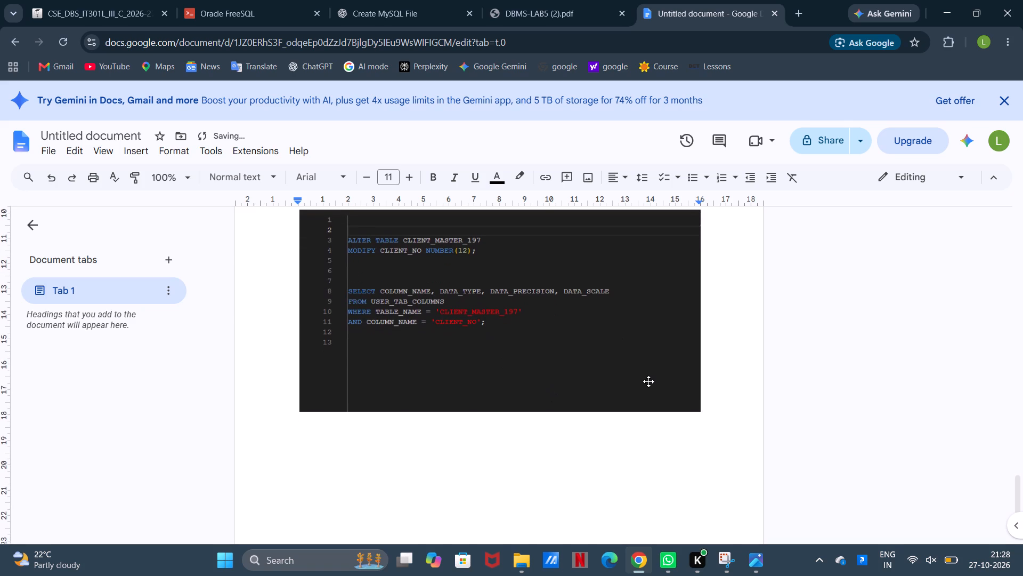
left_click(722, 409)
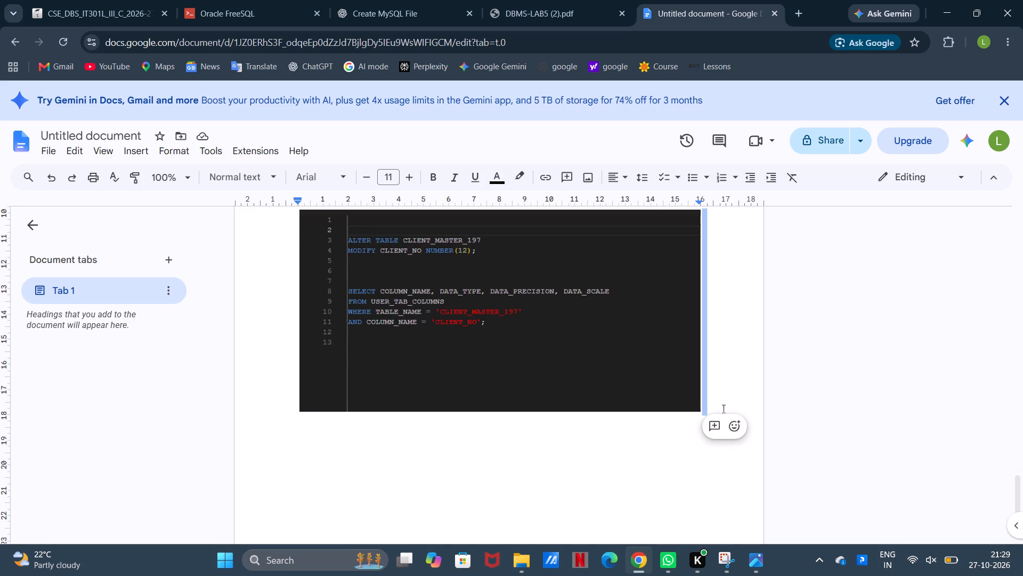
left_click(722, 409)
left_click(722, 409)
key("Return")
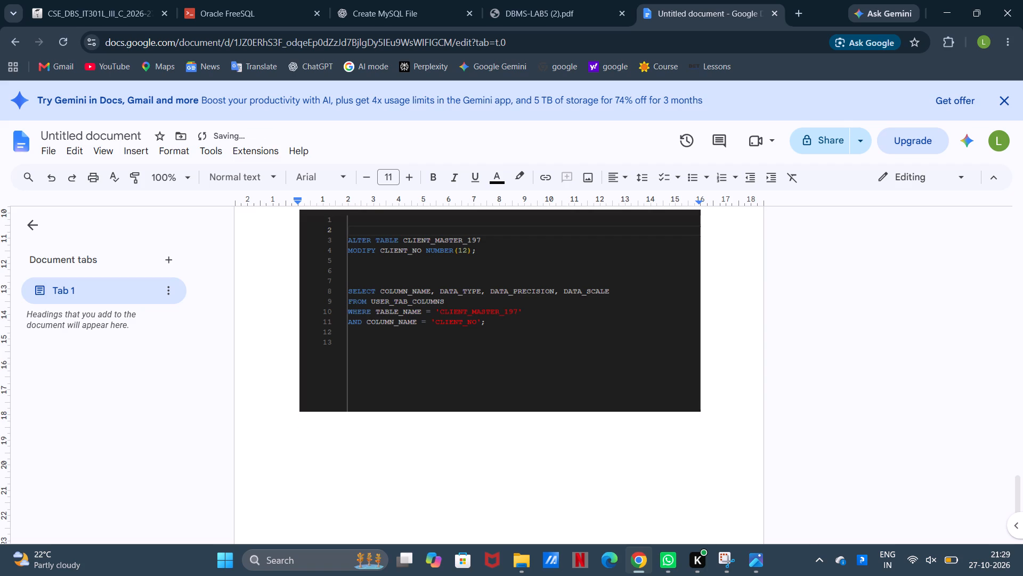
left_click(636, 563)
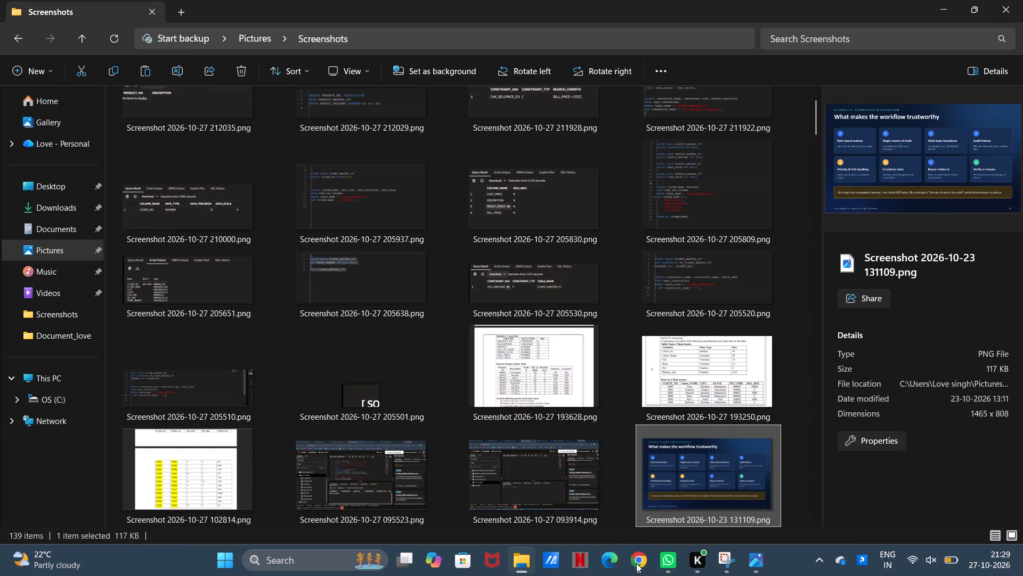
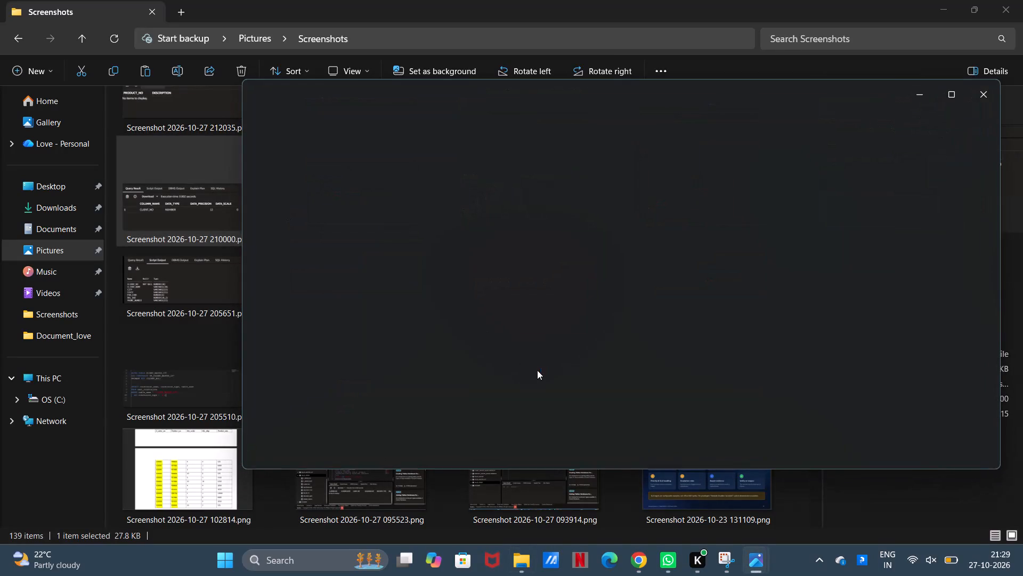
Copy the result image, Screenshot 2026-10-27 210000.png, and paste it into the report below question 4's query image.
key("ctrl+c")
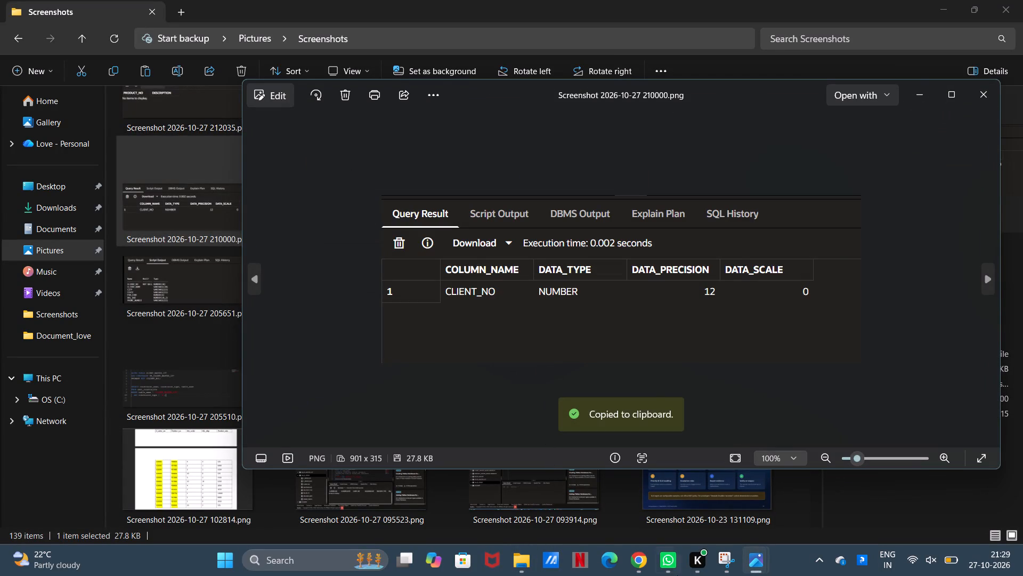
left_click(649, 575)
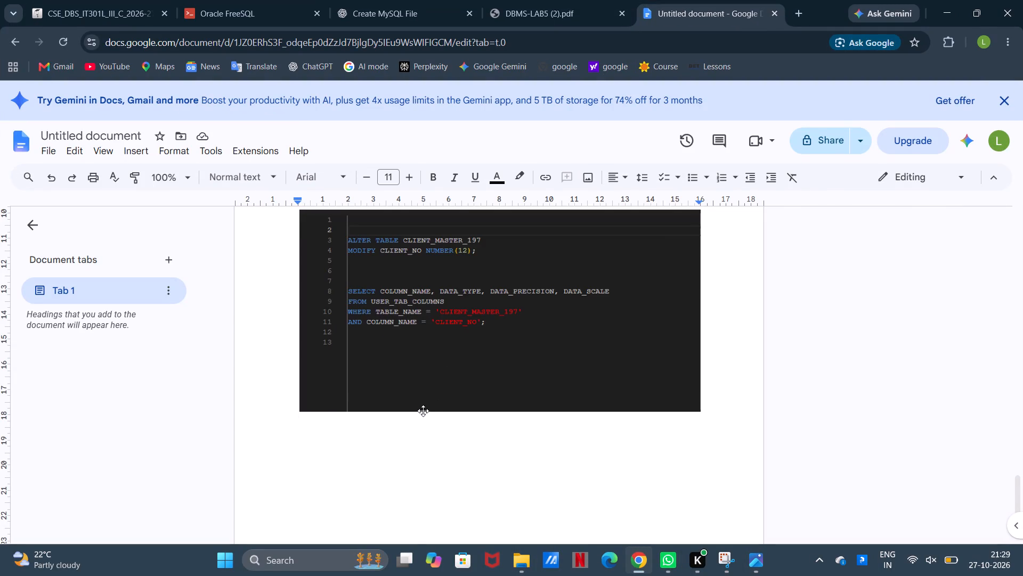
key("ctrl+v")
Leave blank space below question 4's result image and start the next page with the label "Q5 :".
scroll(423, 411, "down", 2)
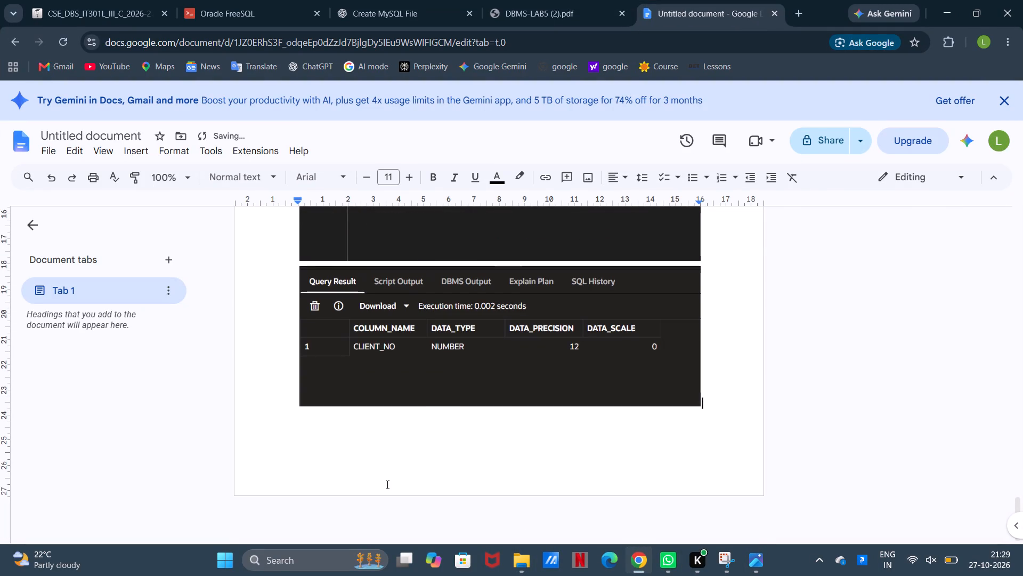
scroll(386, 484, "down", 1)
key("Return")
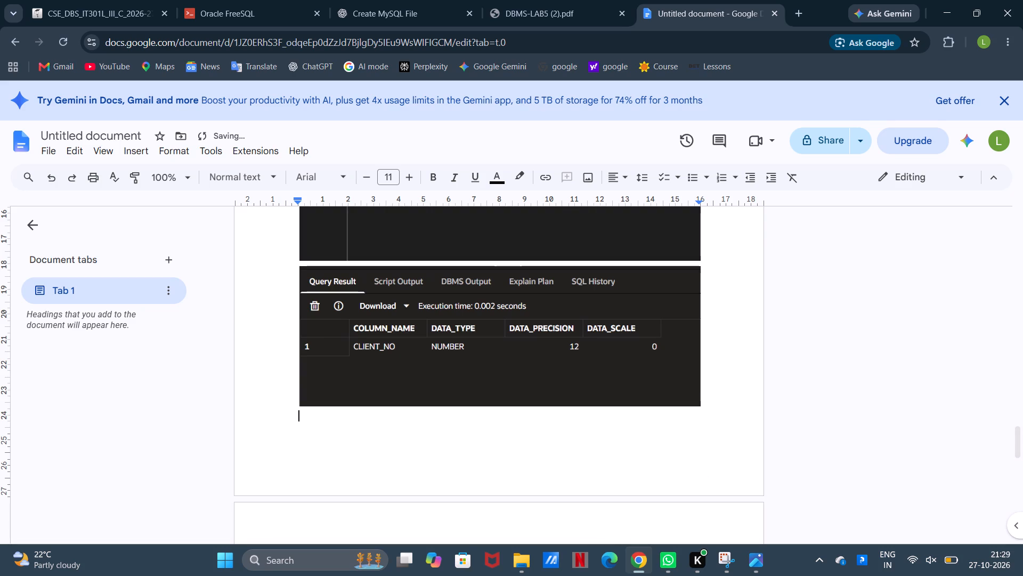
scroll(635, 445, "down", 2)
left_click(428, 315)
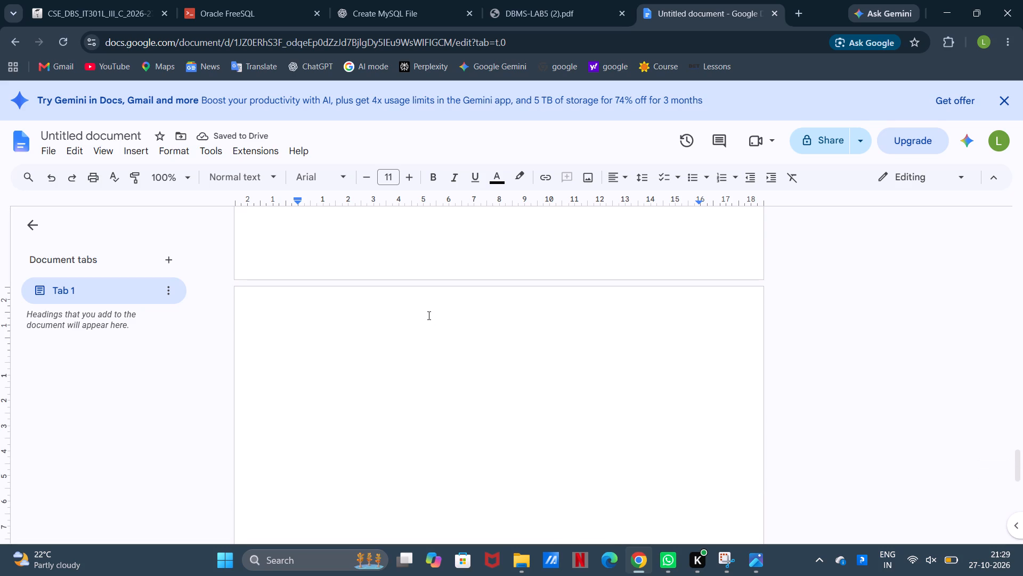
scroll(428, 315, "up", 1)
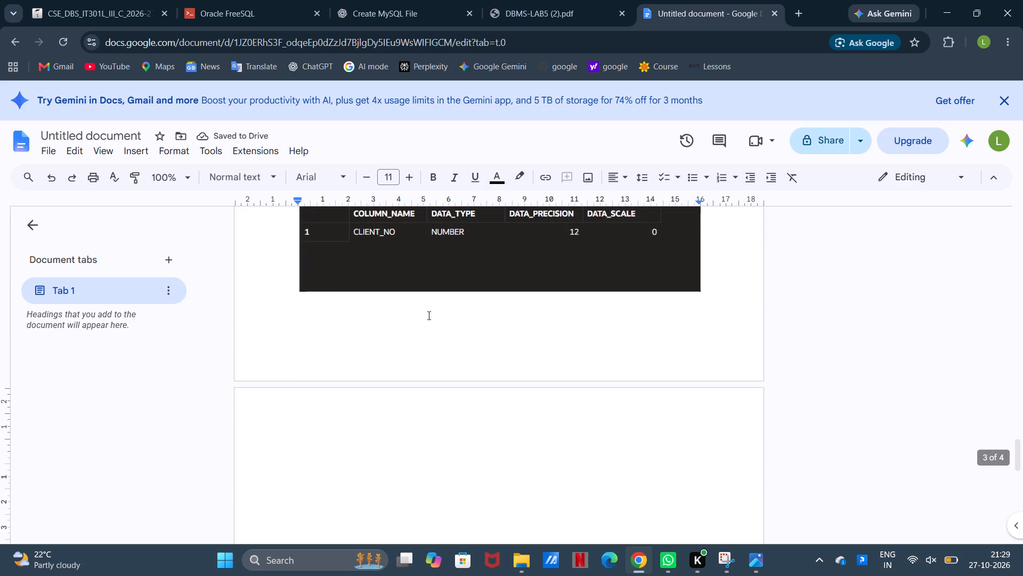
type("Q5 :")
key("space")
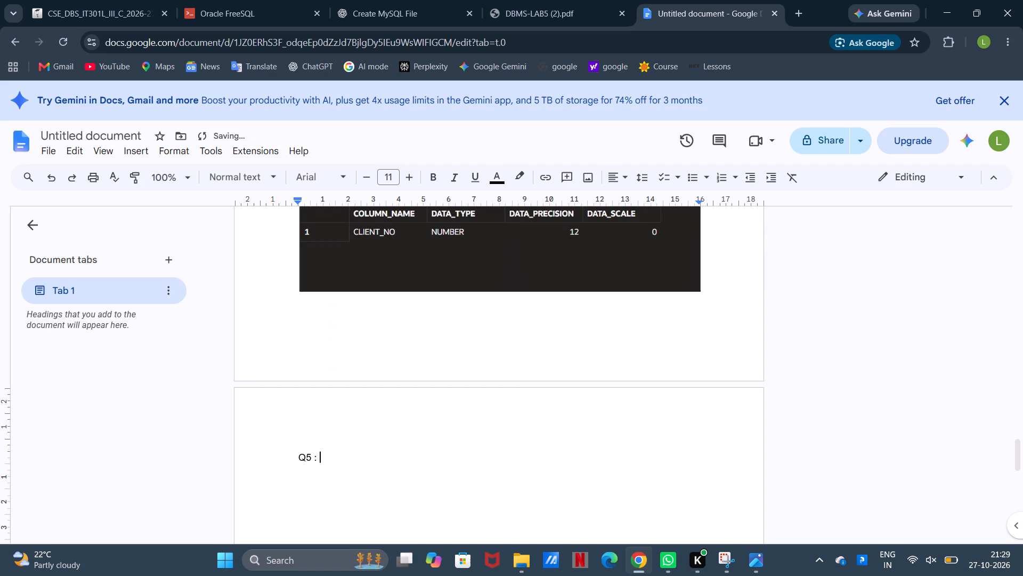
key("Return")
key("BackSpace")
key("space")
Copy question 5, about the sellprice check constraint on product_master, from DBMS-LAB5 (2).pdf, paste it after "Q5 :" and add two new lines below.
left_click(571, 2)
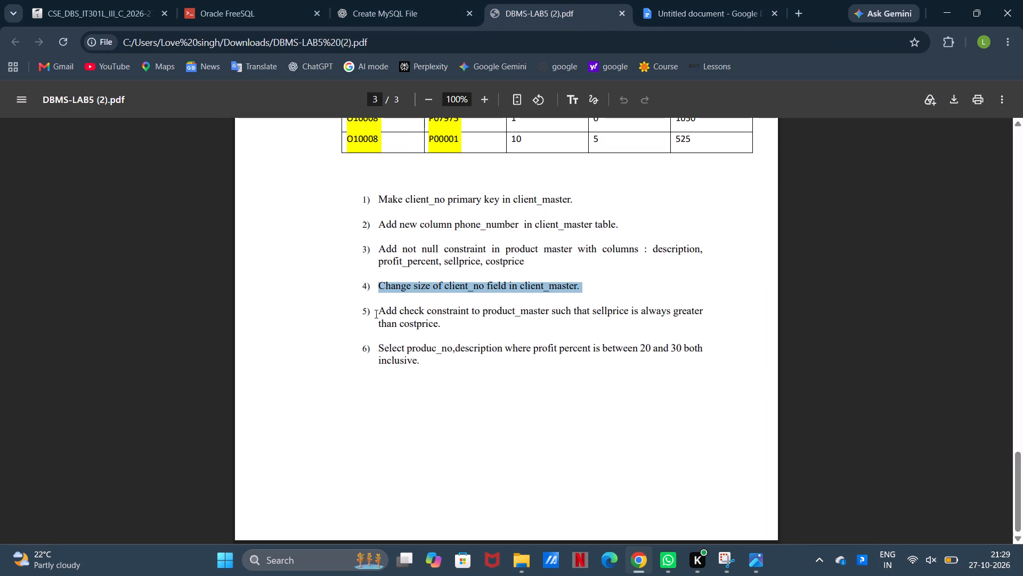
left_click_drag(447, 327, 378, 315)
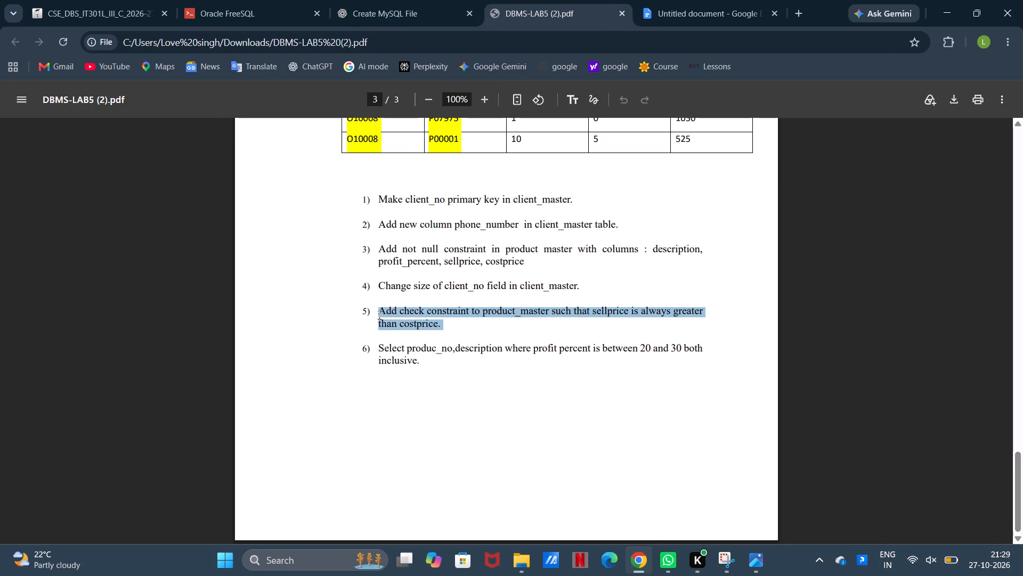
left_click_drag(378, 315, 378, 314)
key("ctrl+c")
left_click(661, 0)
key("ctrl+v")
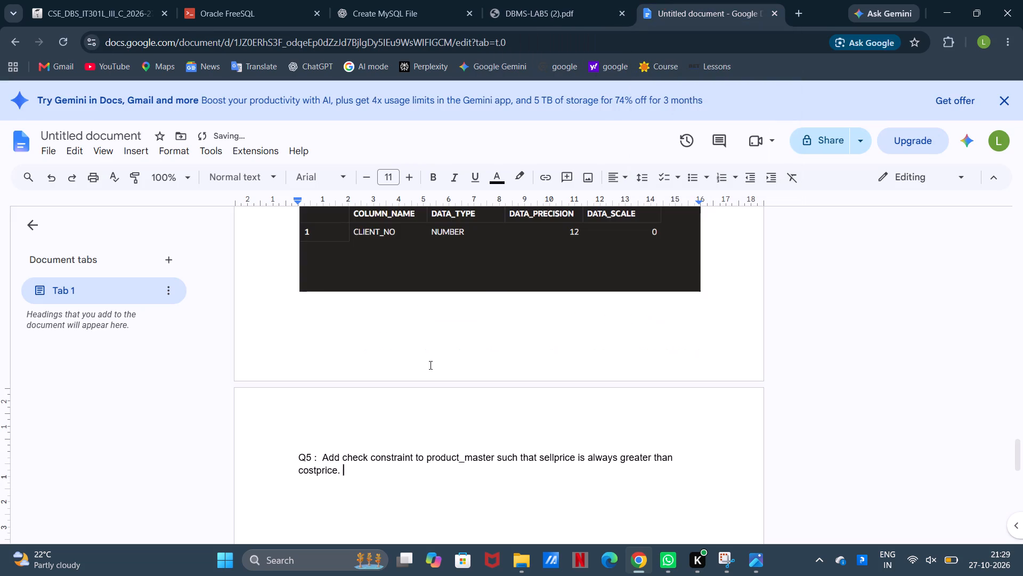
scroll(426, 460, "down", 2)
key("Return")
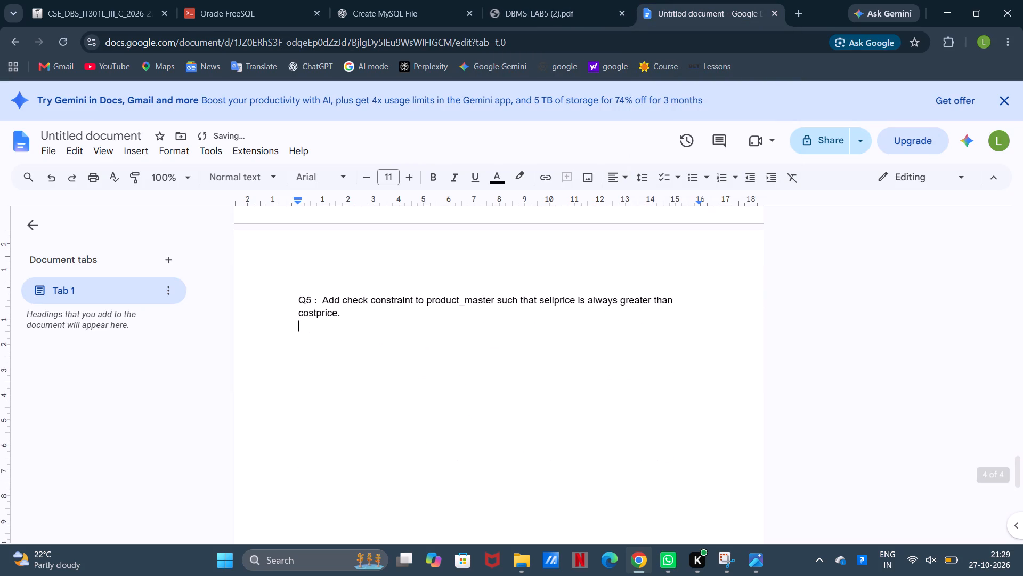
key("Return")
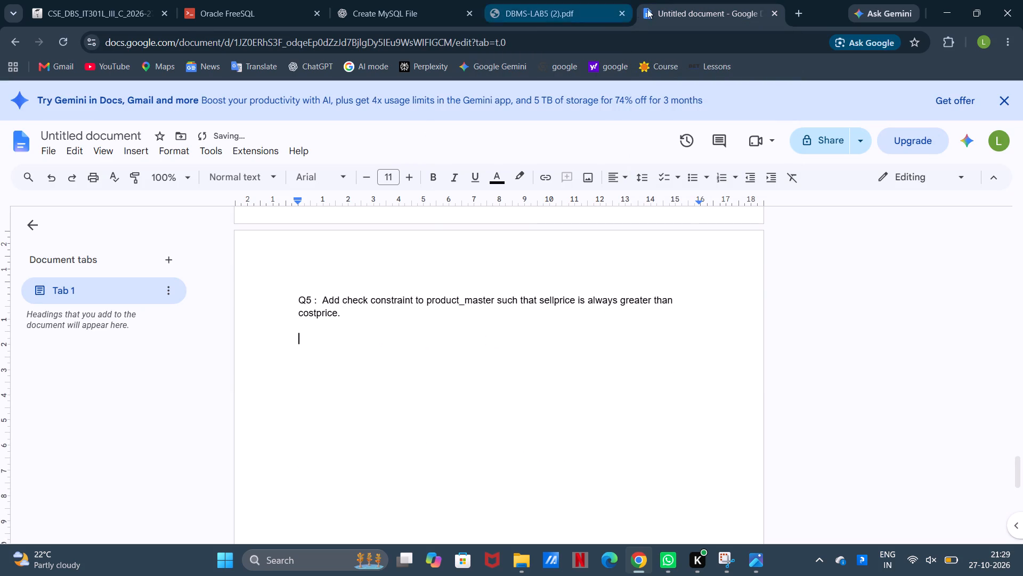
Copy the SQL query image, Screenshot 2026-10-27 211922.png, from the Screenshots folder and paste it into the report below question 5.
left_click(571, 0)
scroll(502, 356, "up", 1)
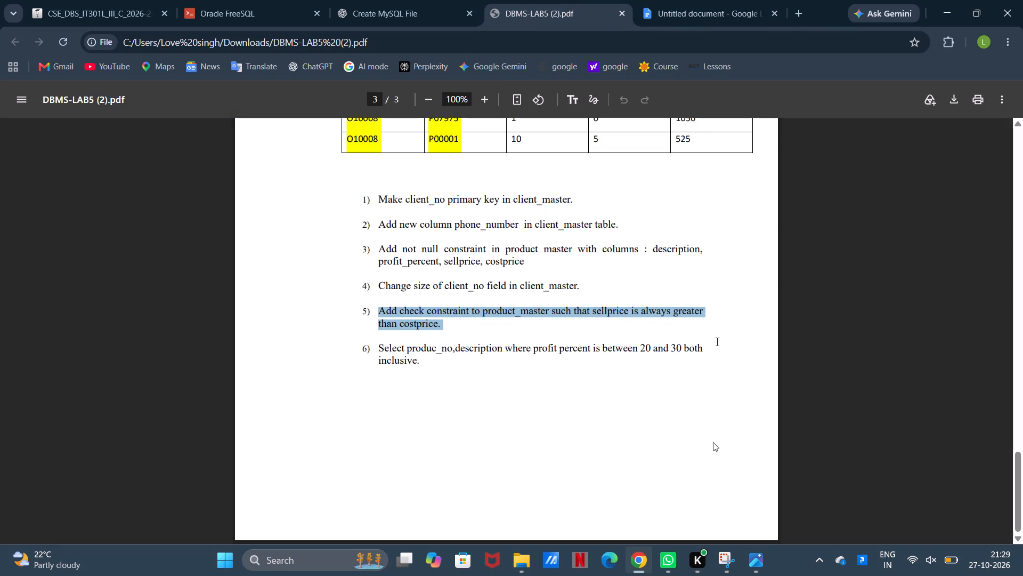
left_click(648, 569)
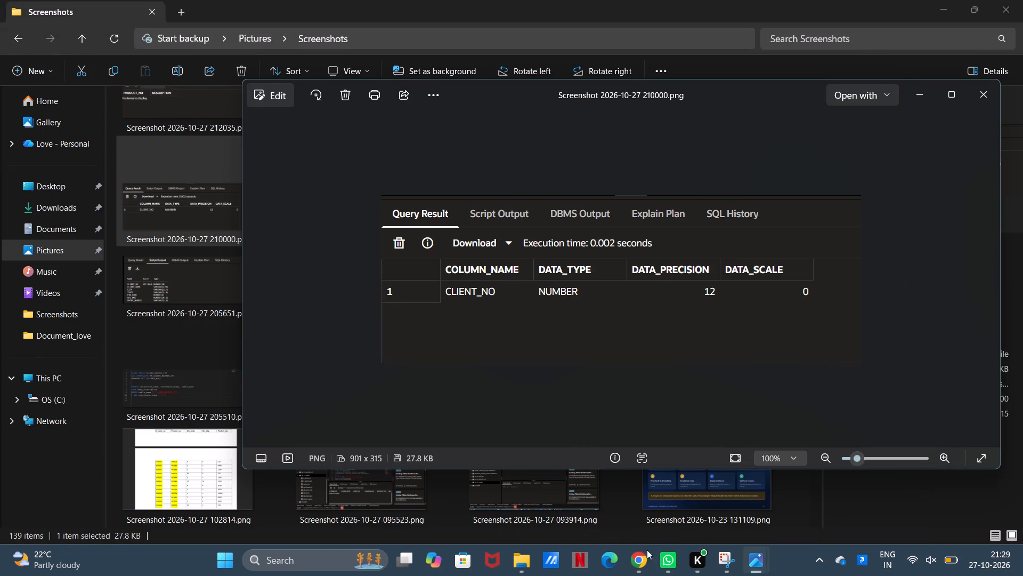
left_click(532, 498)
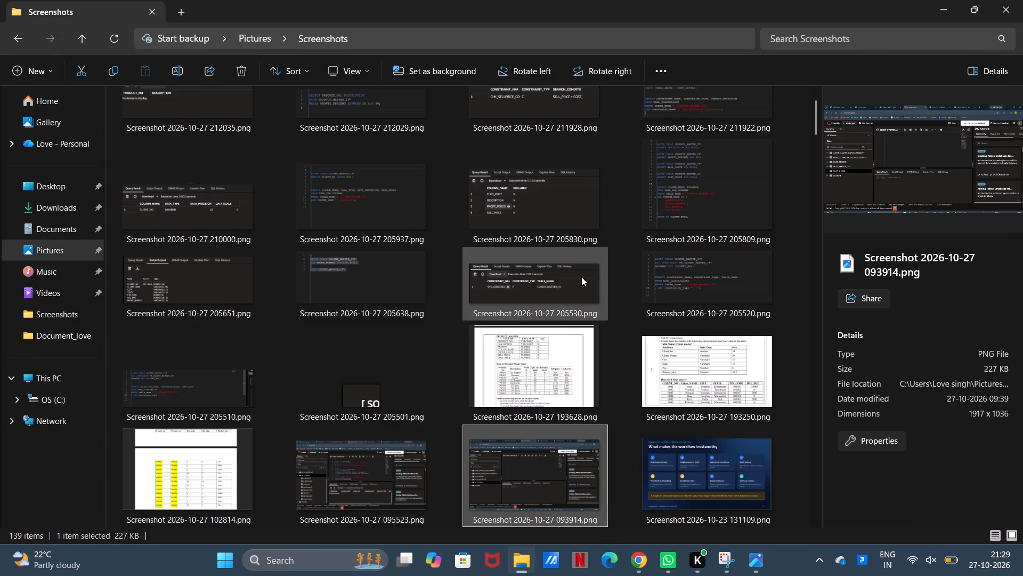
scroll(419, 235, "up", 1)
scroll(459, 298, "down", 1, "ctrl")
scroll(459, 298, "up", 1, "ctrl")
scroll(527, 269, "up", 2)
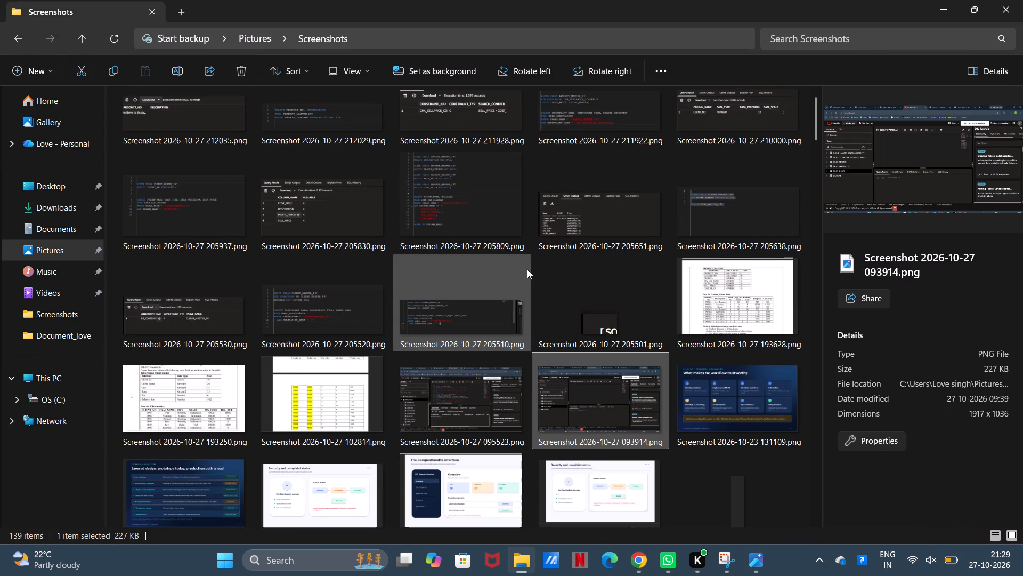
scroll(527, 269, "up", 2)
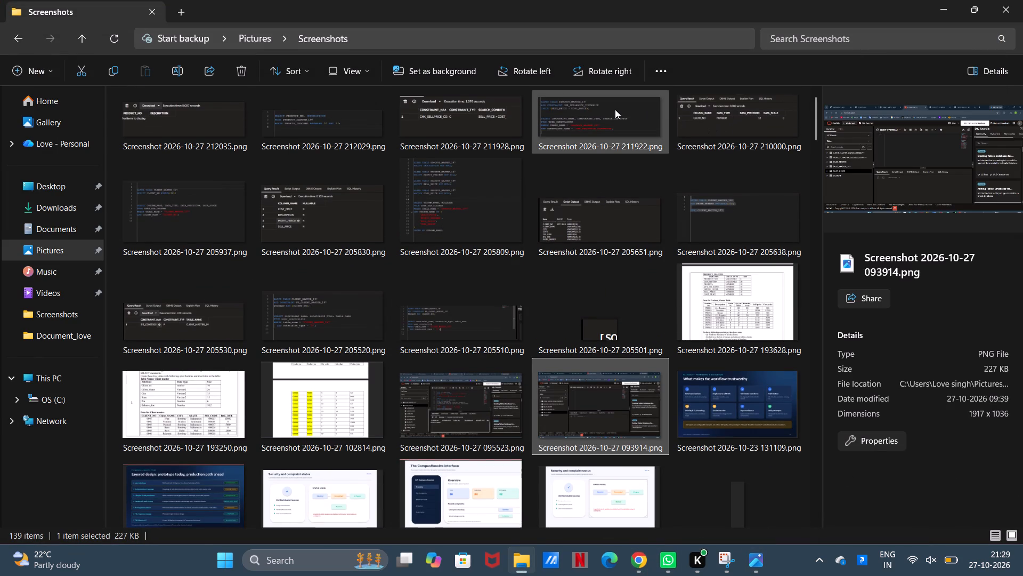
left_click(615, 109)
double_click(615, 109)
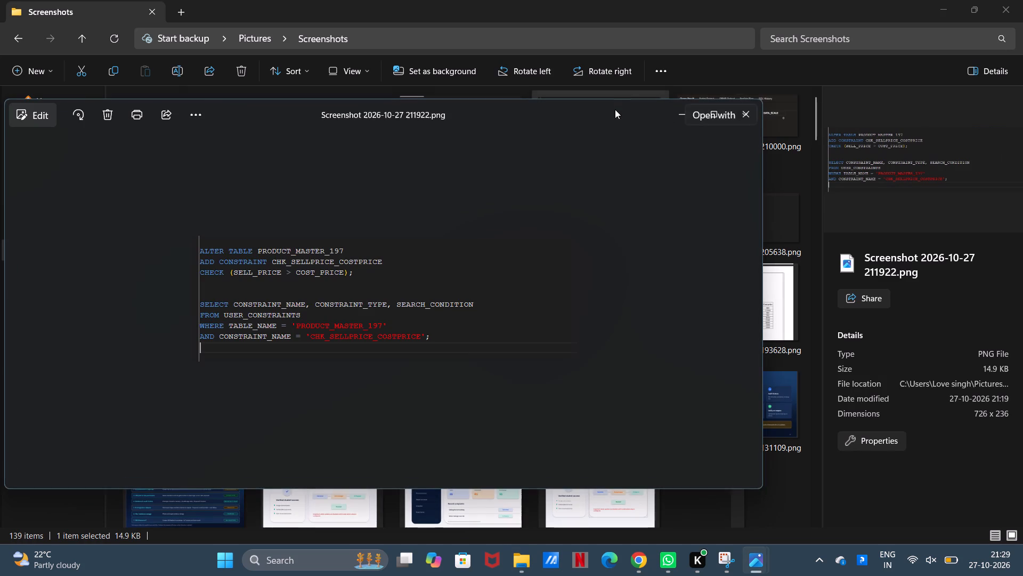
key("ctrl+c")
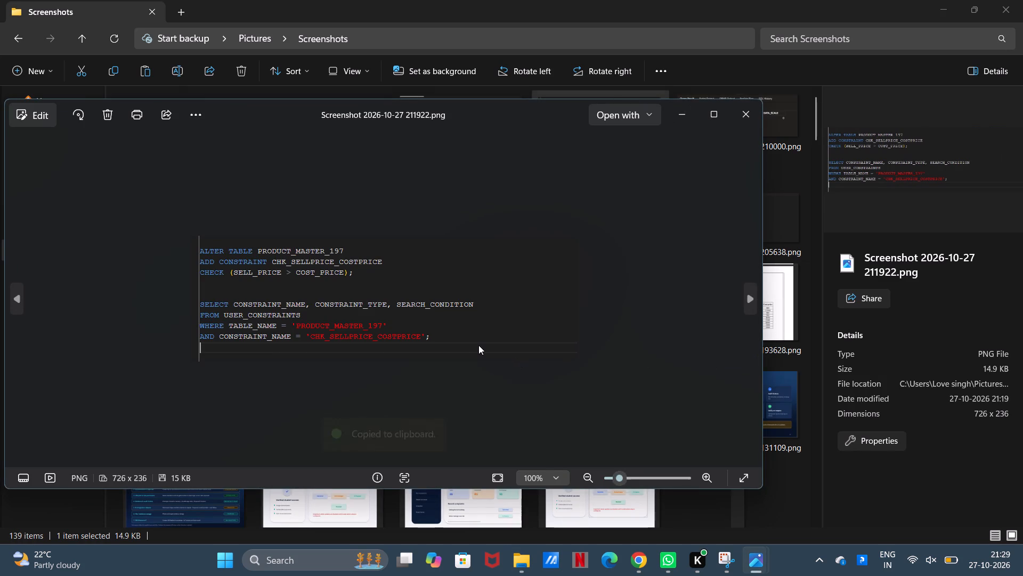
left_click(638, 559)
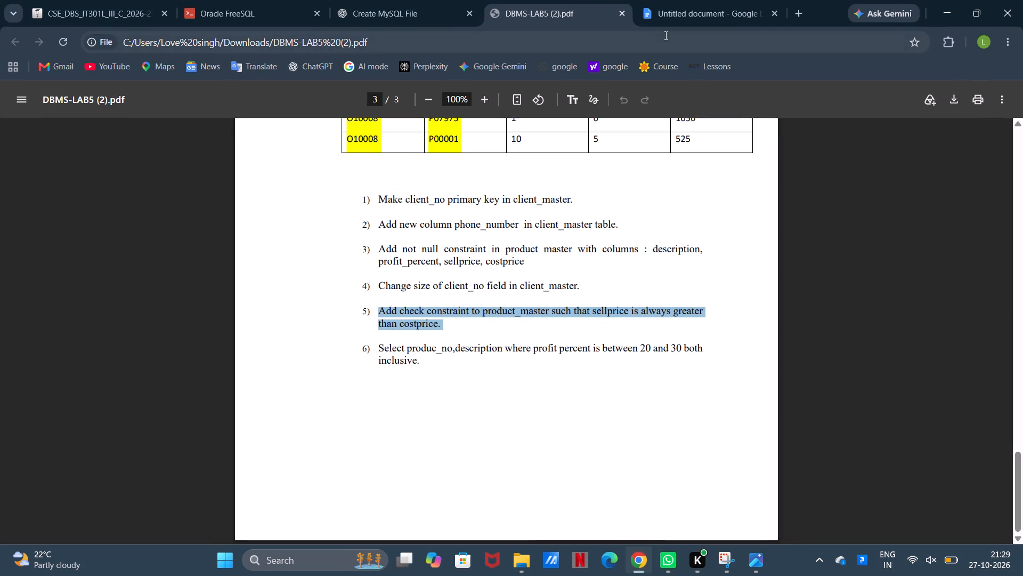
left_click(665, 35)
left_click(687, 10)
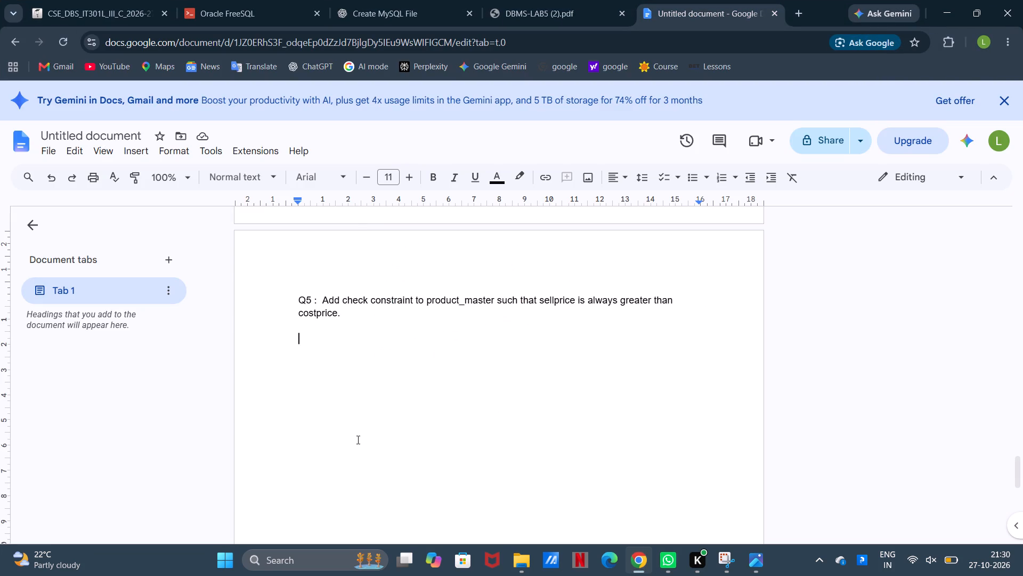
key("ctrl+v")
Copy the result image, Screenshot 2026-10-27 211928.png, from the Screenshots folder and paste it on a new line below question 5's query image.
scroll(524, 439, "down", 1)
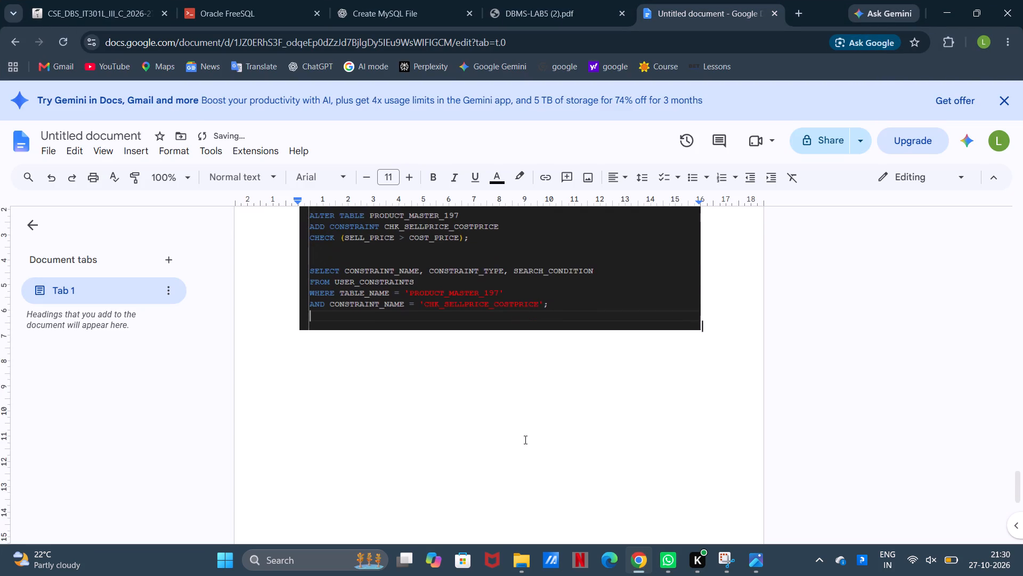
scroll(524, 439, "right", 1)
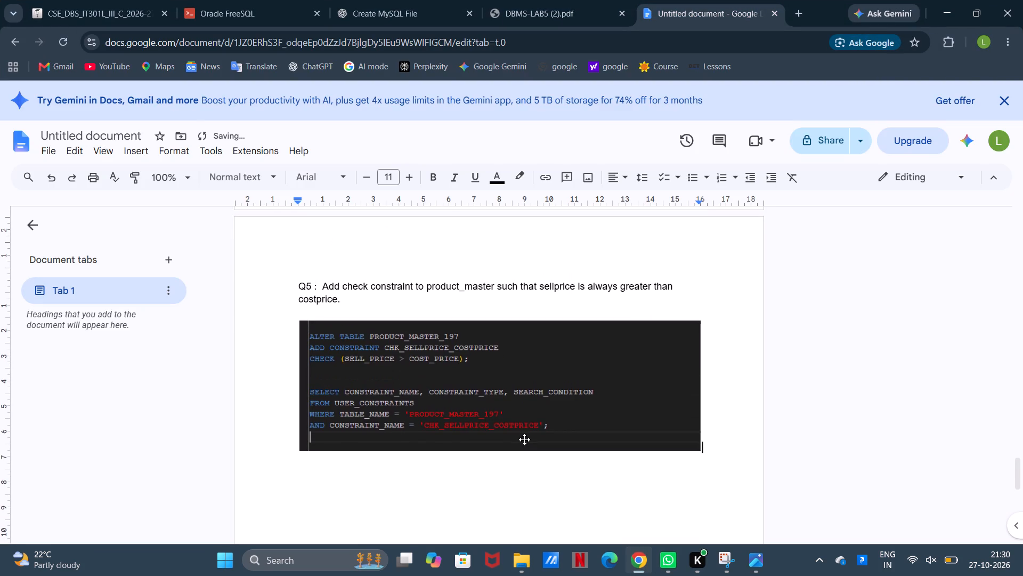
scroll(524, 439, "right", 1)
key("Return")
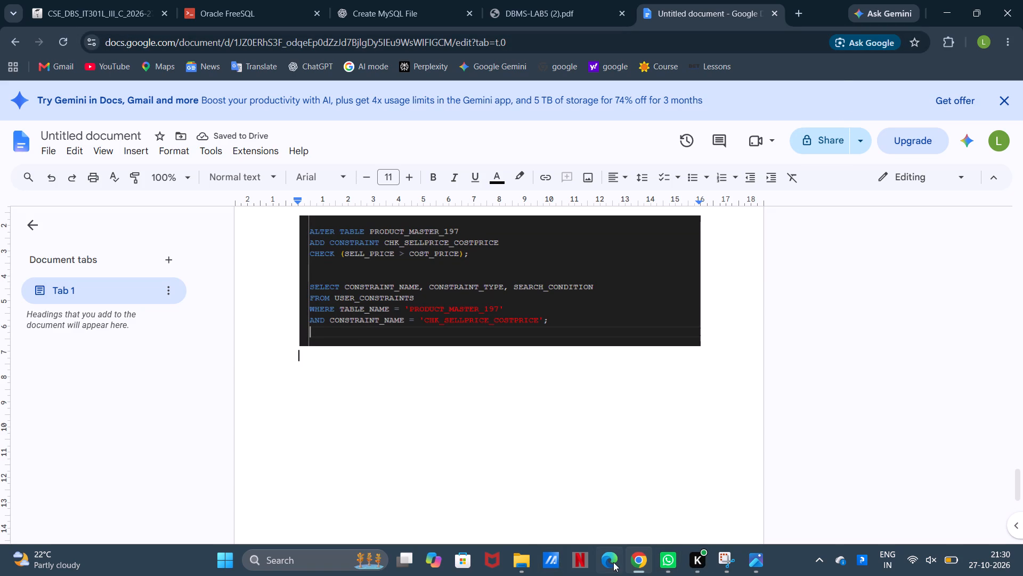
left_click(637, 562)
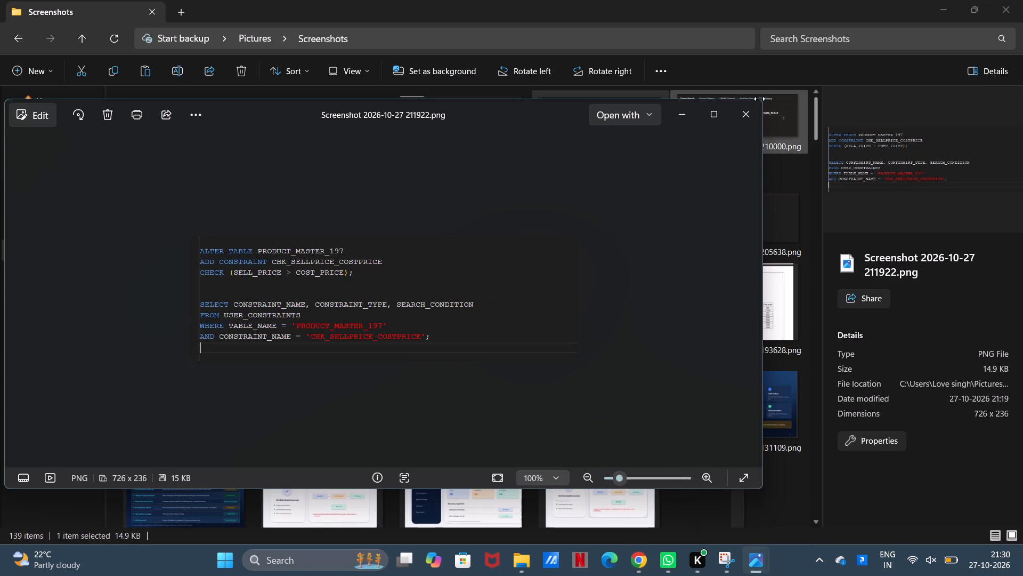
left_click(737, 121)
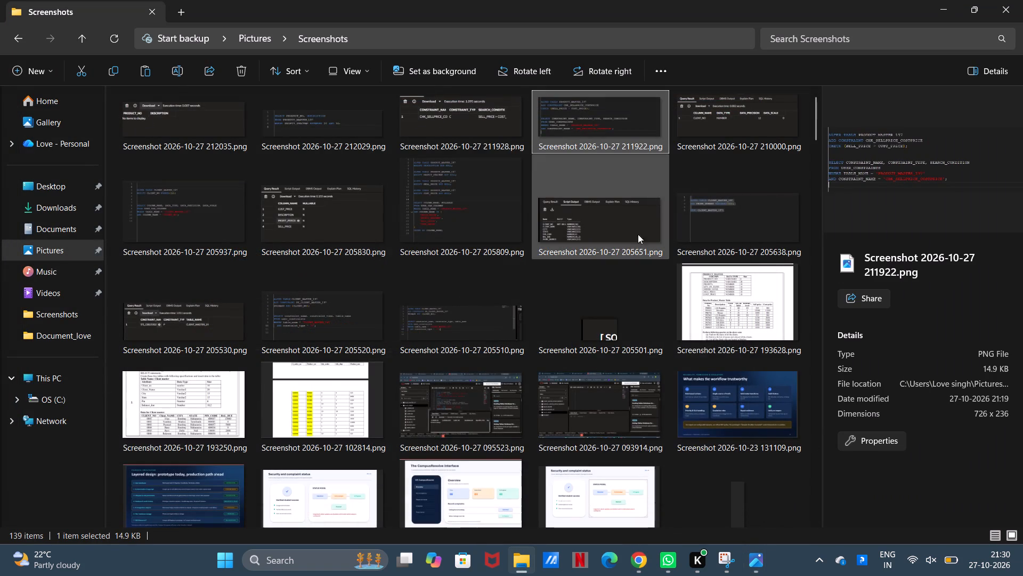
left_click(454, 99)
double_click(454, 99)
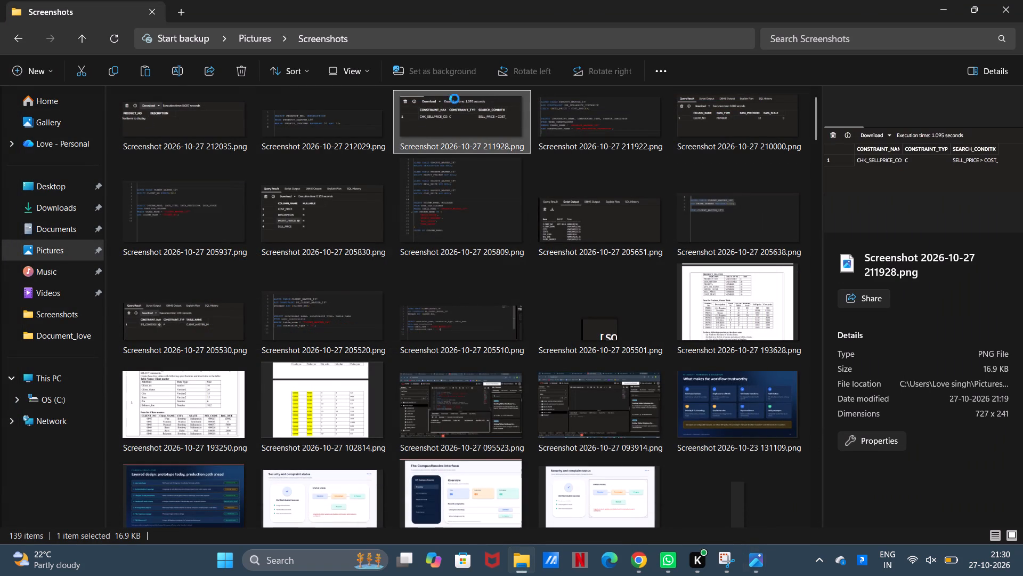
key("ctrl+c")
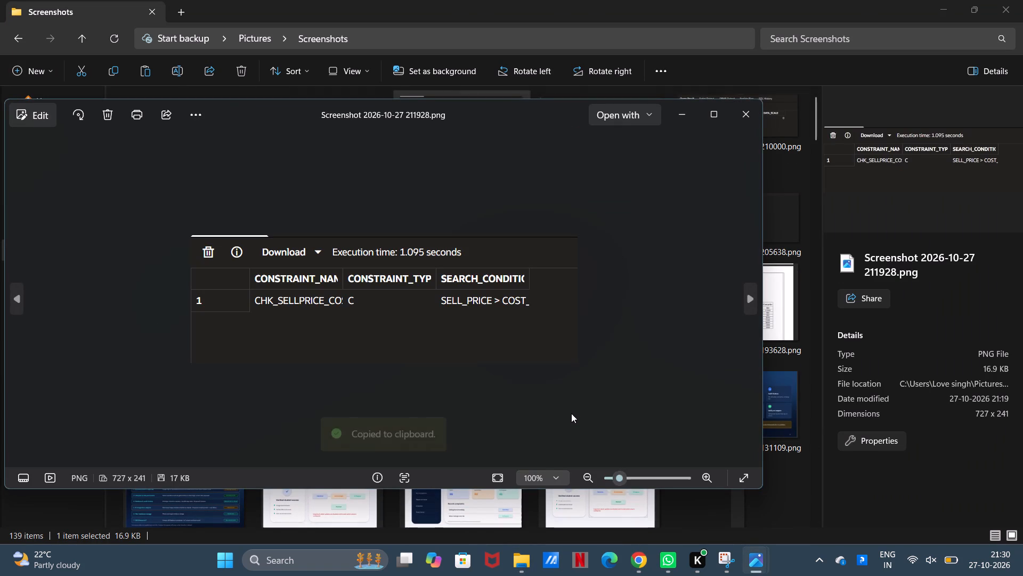
left_click(644, 561)
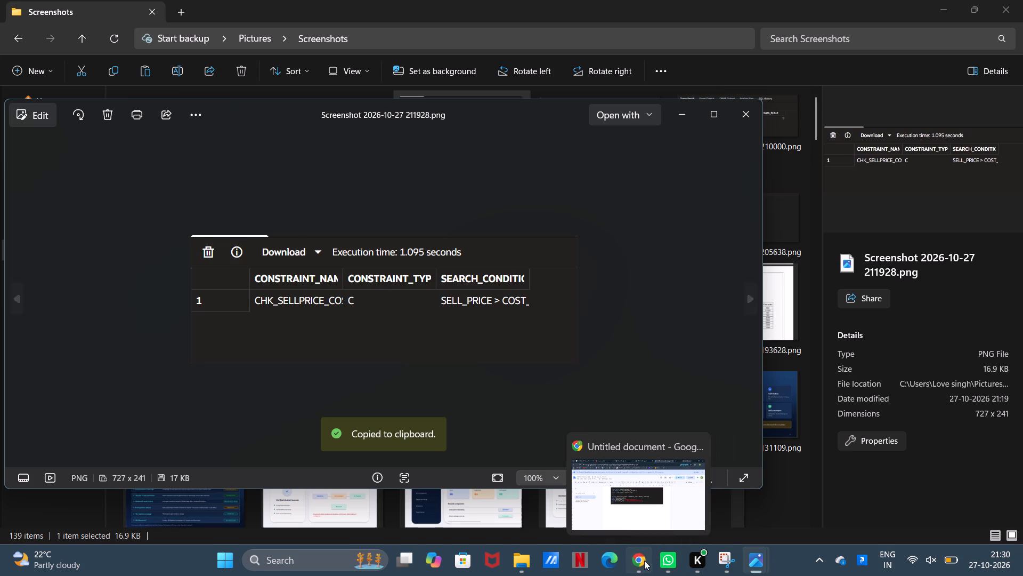
key("ctrl+v")
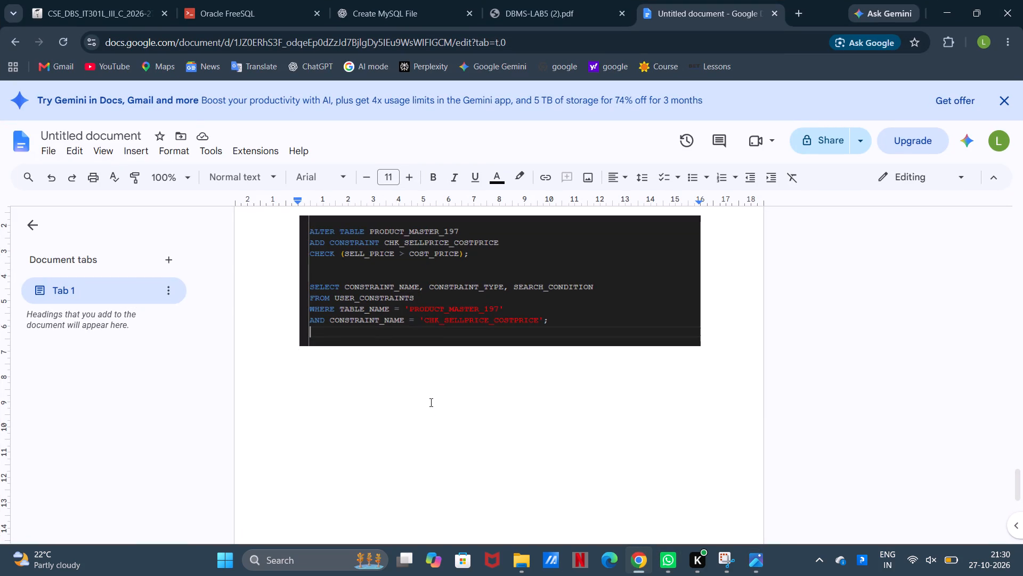
Add two new lines below question 5's result image.
scroll(500, 468, "down", 1)
left_click(420, 450)
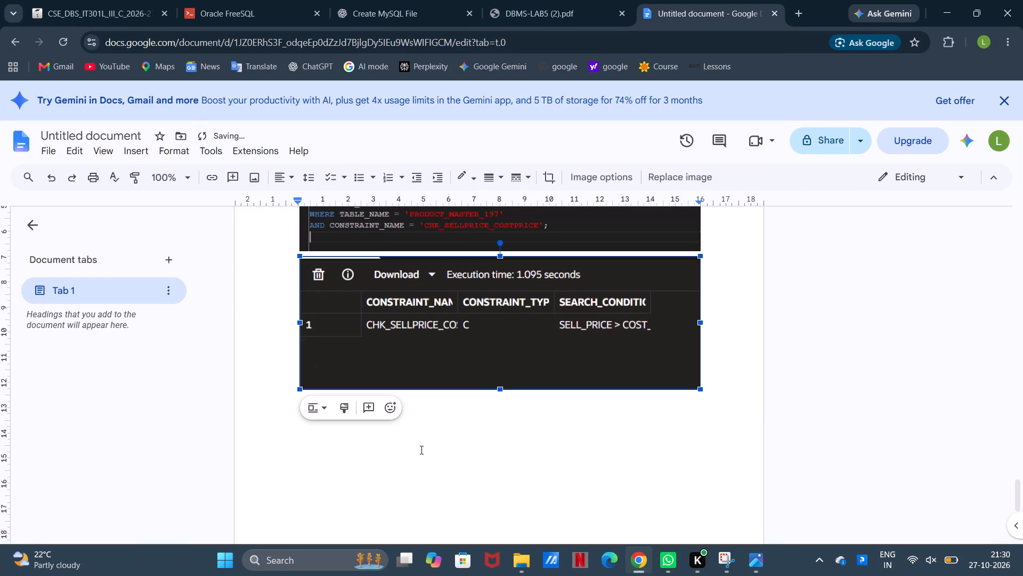
left_click(720, 388)
key("Return")
key("Return")
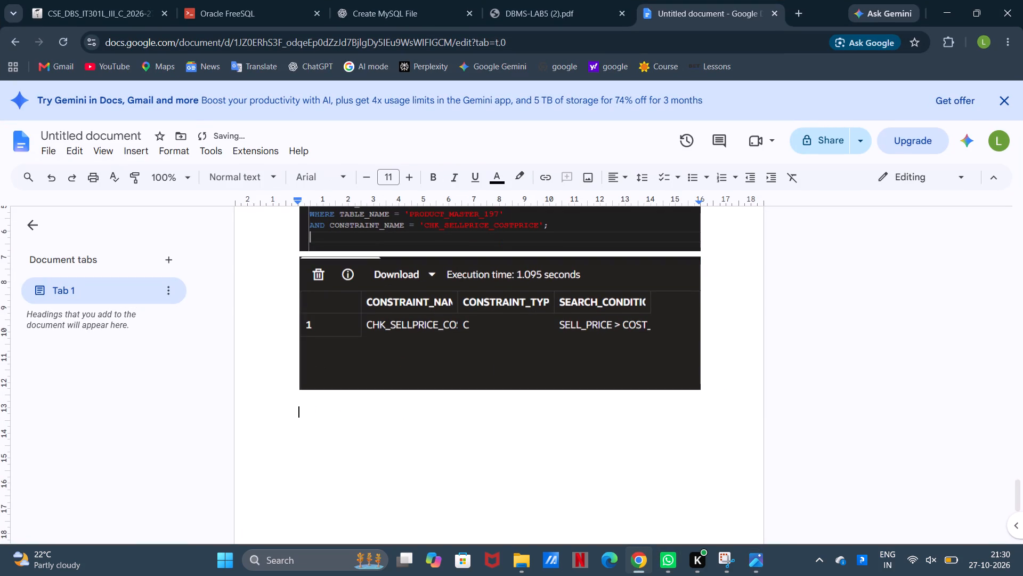
Add the label "Q6 :" below question 5's result image.
type("Q6 :")
key("space")
key("Return")
key("BackSpace")
key("space")
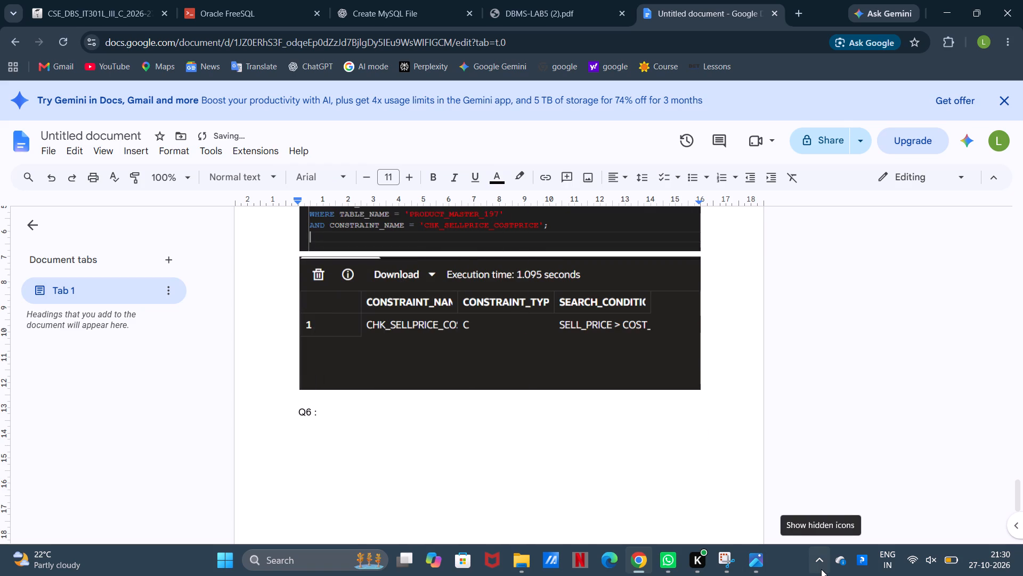
Copy question 6, about profit percent between 20 and 30, from DBMS-LAB5 (2).pdf and paste it after "Q6 :" in the report.
left_click(567, 0)
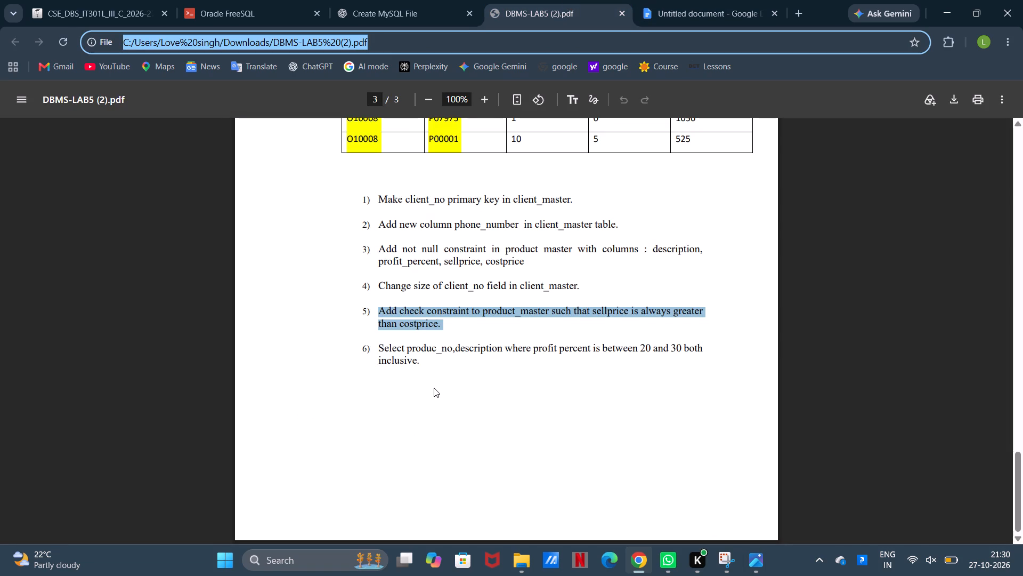
left_click_drag(420, 364, 376, 333)
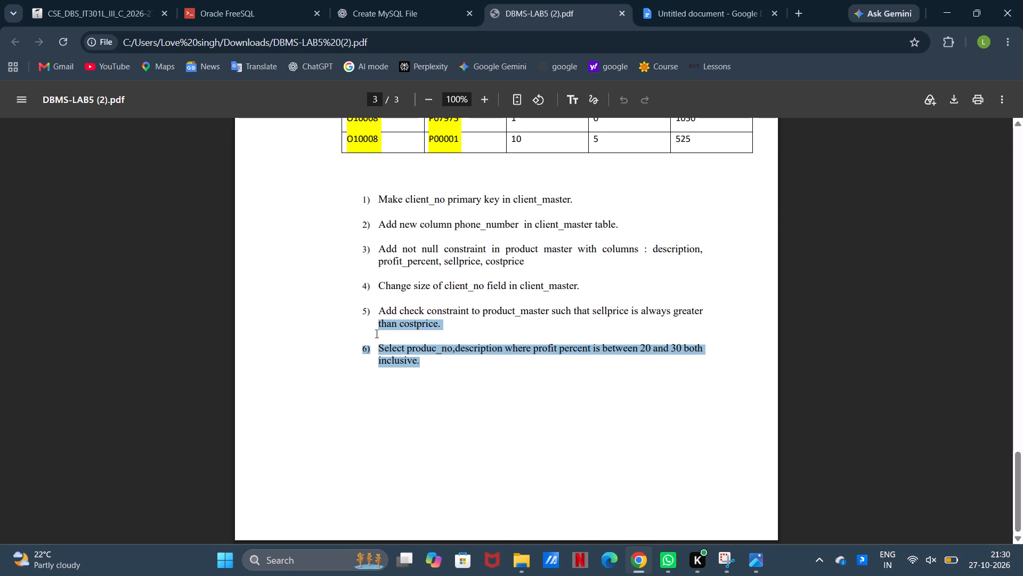
left_click(437, 378)
left_click_drag(428, 370, 392, 354)
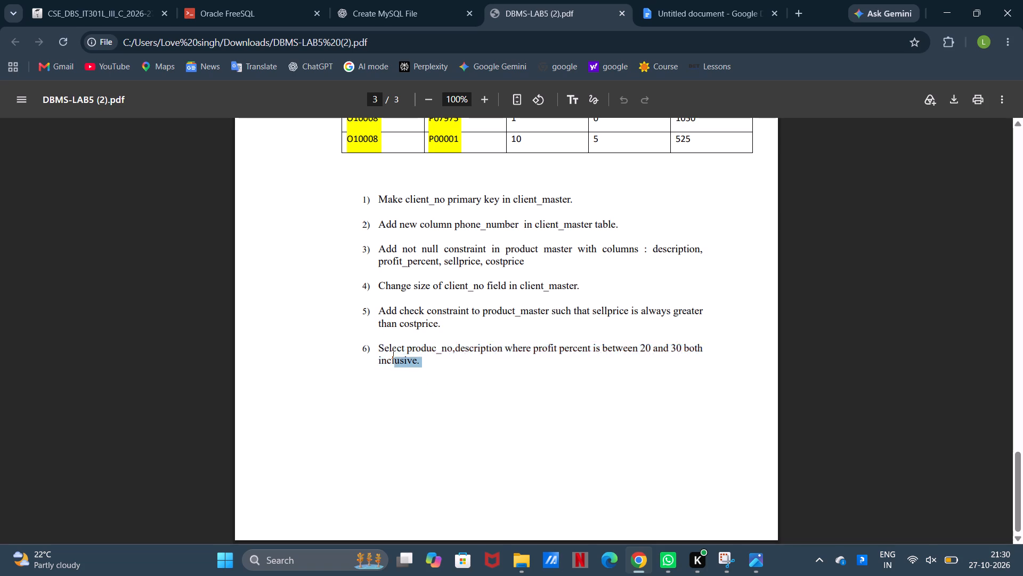
left_click_drag(392, 354, 377, 351)
key("ctrl+c")
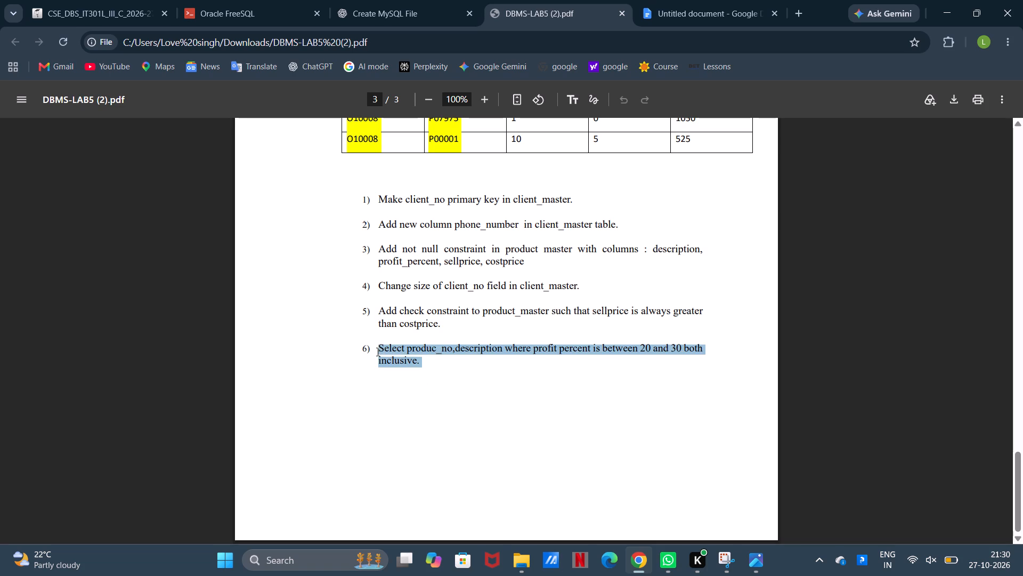
left_click(693, 0)
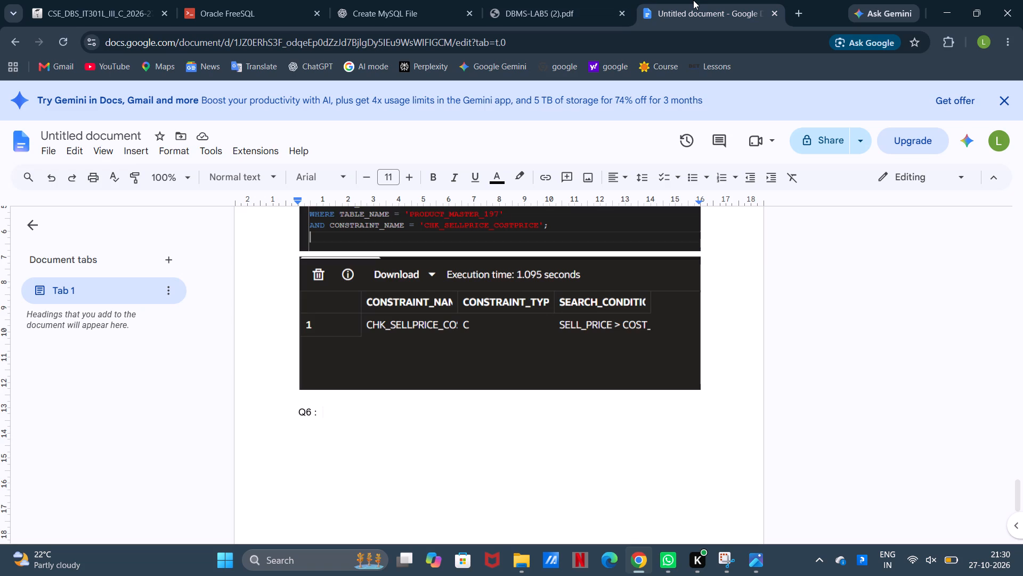
key("ctrl+v")
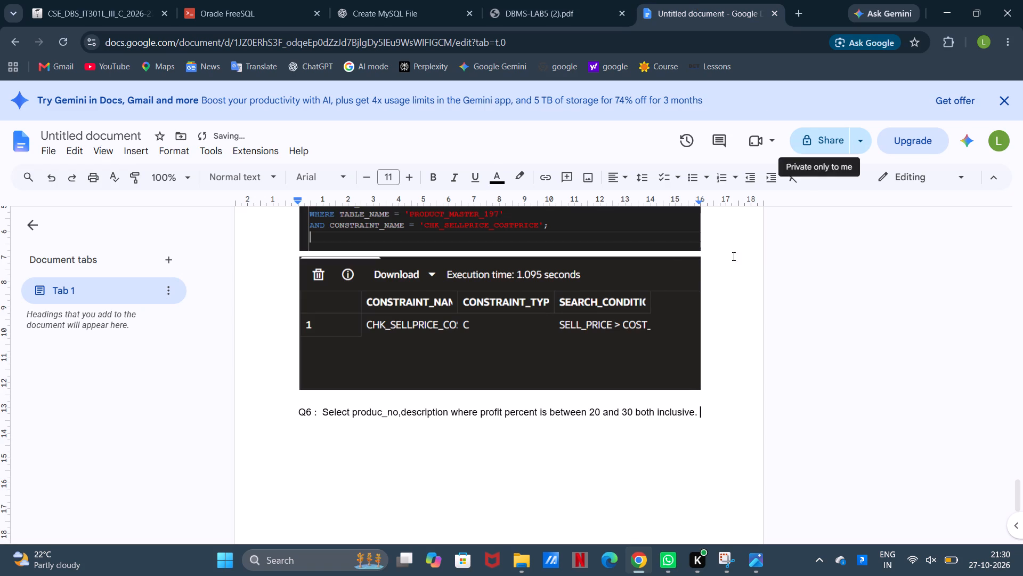
Insert a blank line above question 6 and add two new lines below it.
left_click(577, 402)
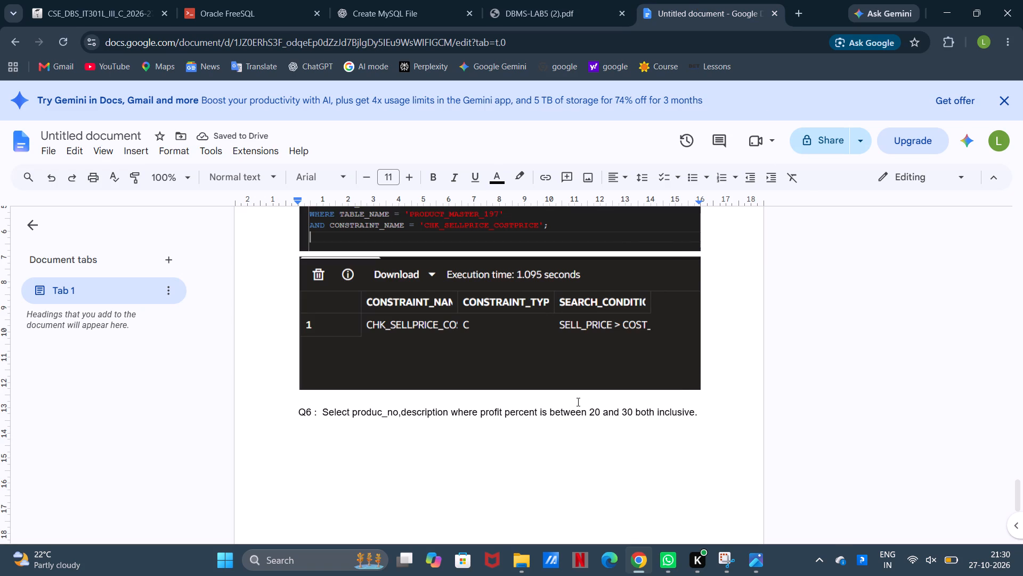
key("4")
key("BackSpace")
key("Return")
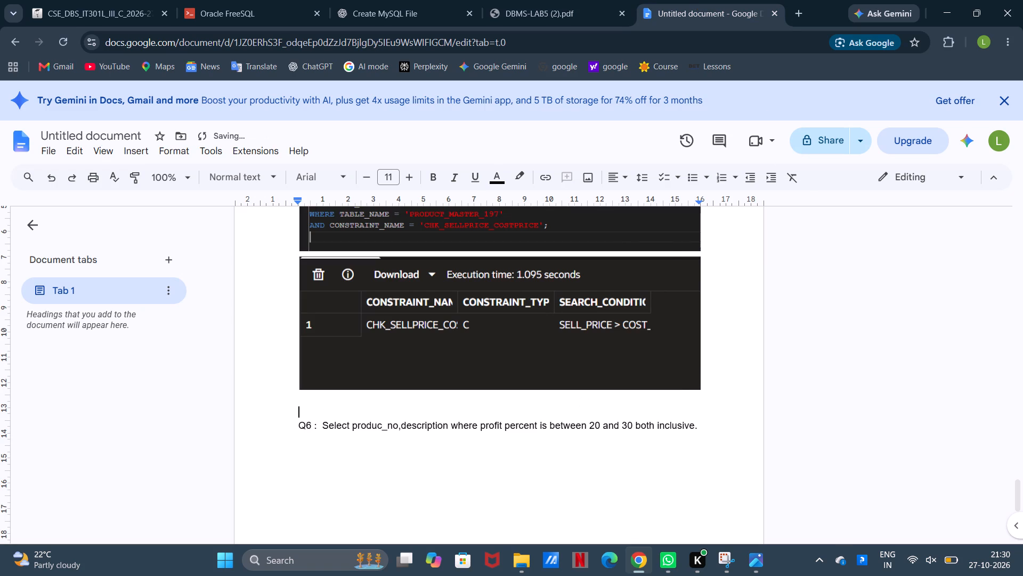
left_click(705, 421)
key("Return")
key("Return")
Copy the SQL query image, Screenshot 2026-10-27 212029.png, from the Screenshots folder and paste it into the report below question 6.
left_click(637, 563)
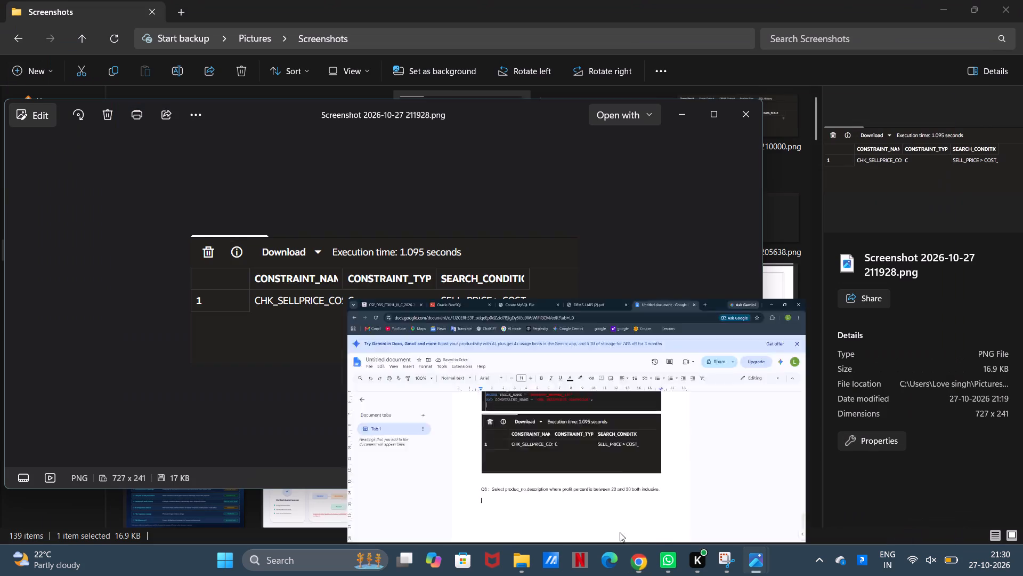
left_click(734, 114)
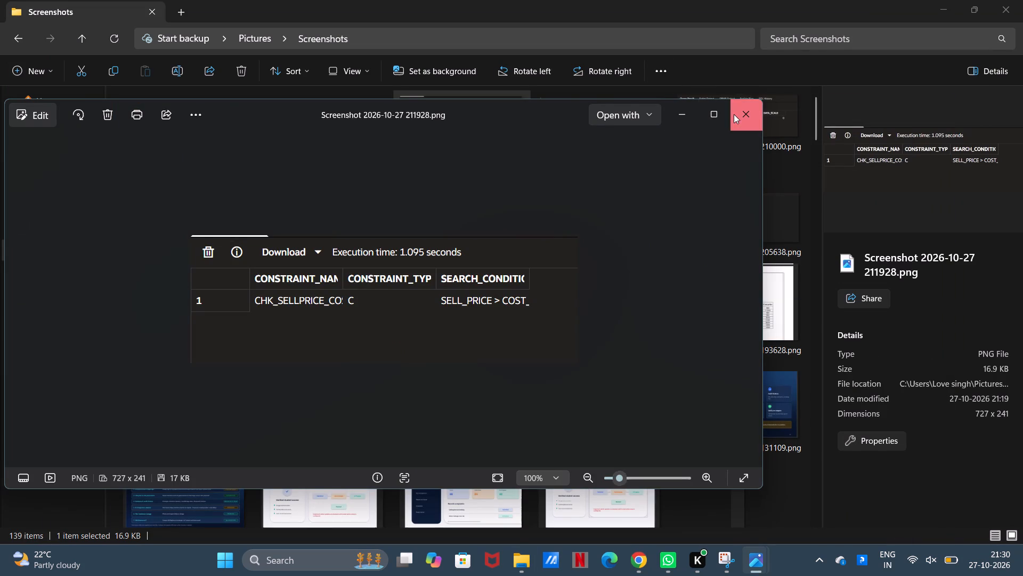
double_click(322, 134)
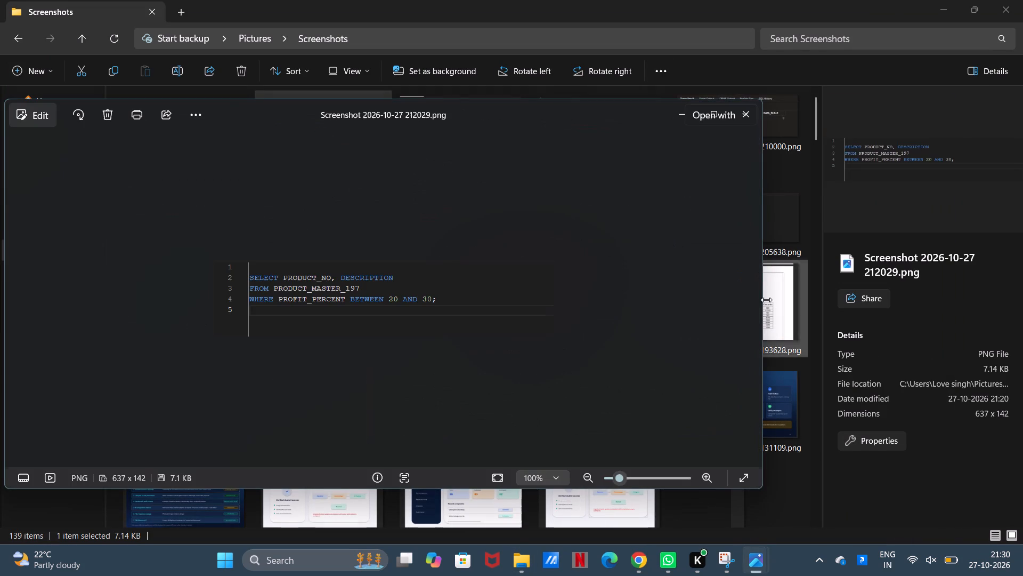
left_click(427, 302)
key("ctrl+c")
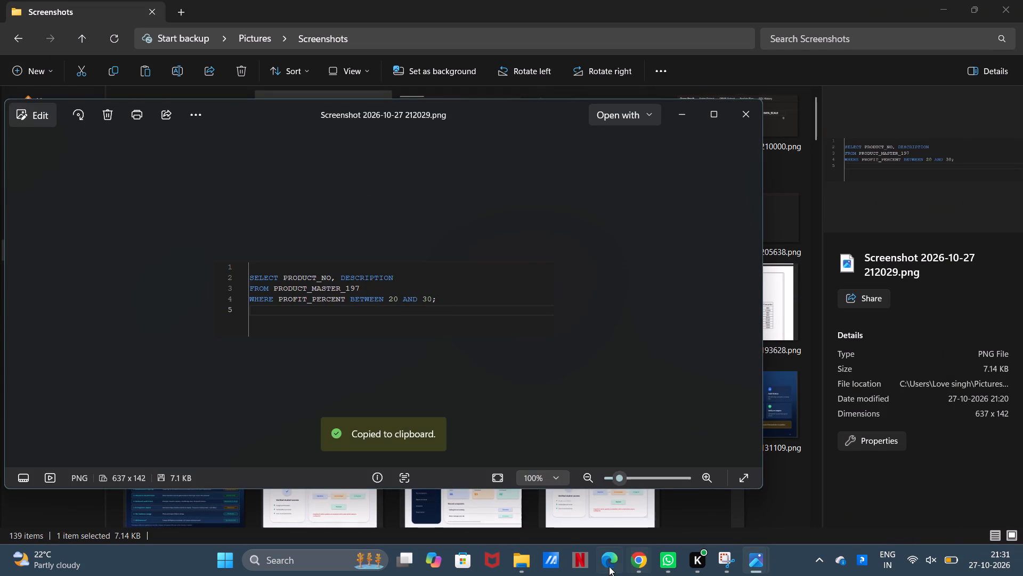
left_click(643, 559)
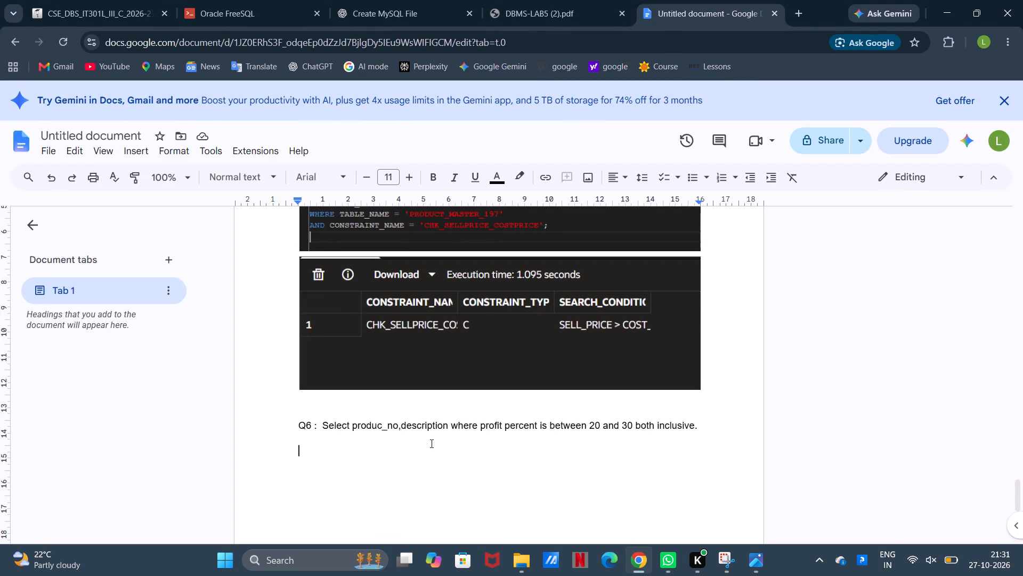
key("ctrl+v")
scroll(458, 410, "down", 2)
left_click(401, 403)
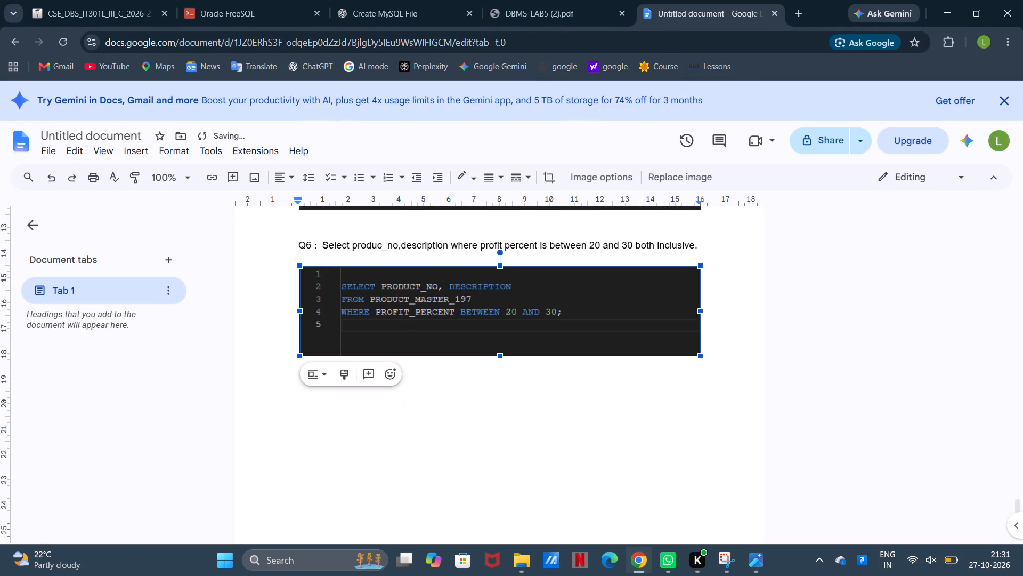
Copy the result image, Screenshot 2026-10-27 212035.png, from the Screenshots folder and paste it on a new line below question 6's query image.
left_click(718, 348)
key("shift+Return")
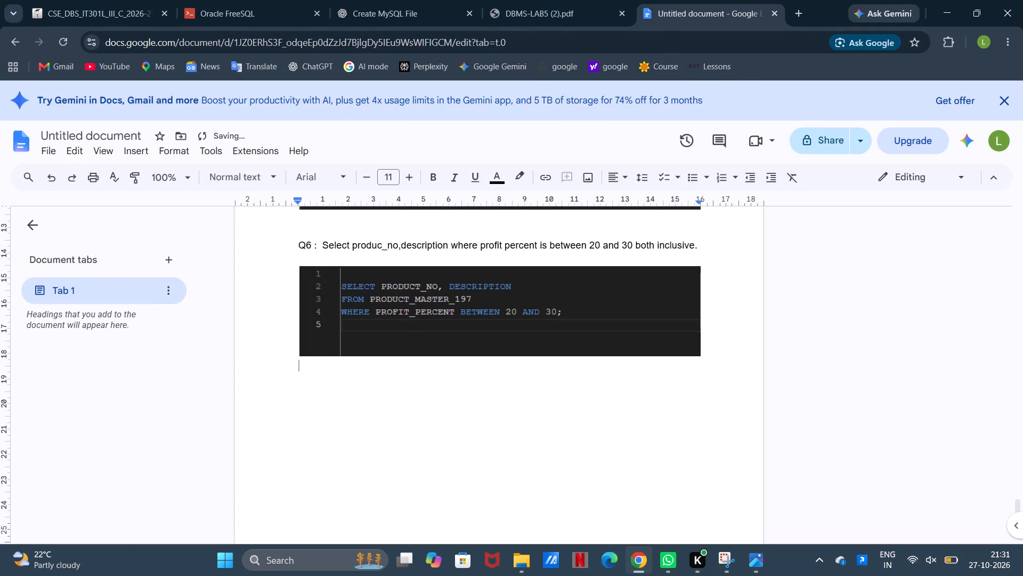
left_click(516, 556)
double_click(198, 107)
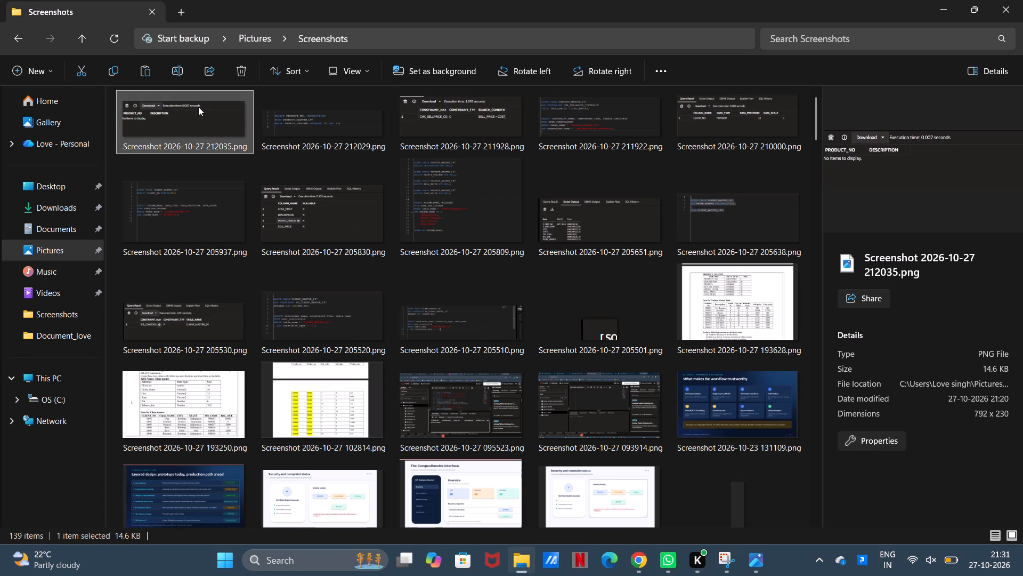
key("ctrl+c")
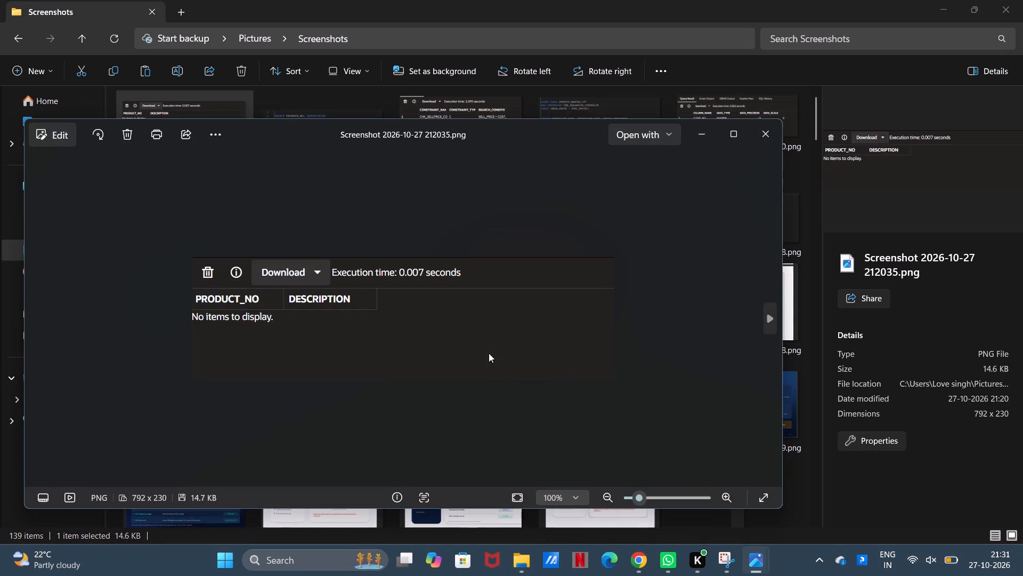
left_click(630, 565)
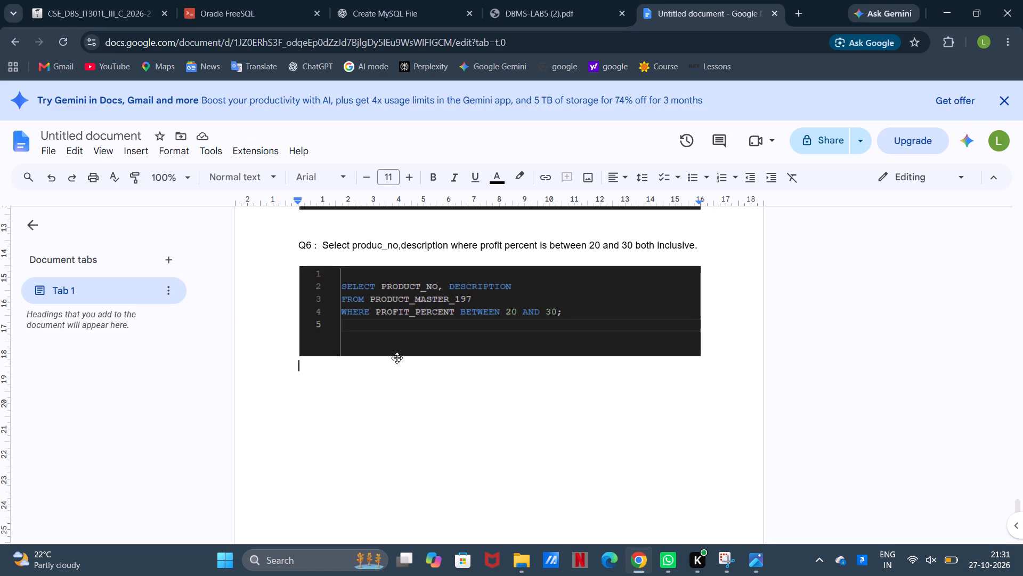
key("ctrl+v")
scroll(393, 381, "down", 1)
Review the whole report from the title through question 6, checking each question with its query and result images.
scroll(393, 381, "up", 1)
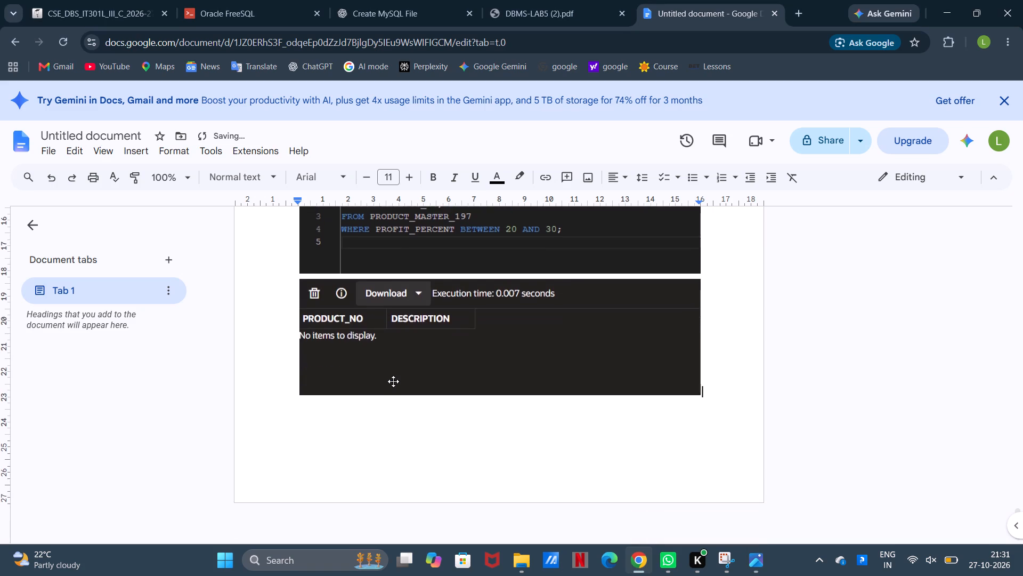
scroll(393, 381, "up", 15)
scroll(393, 381, "down", 1)
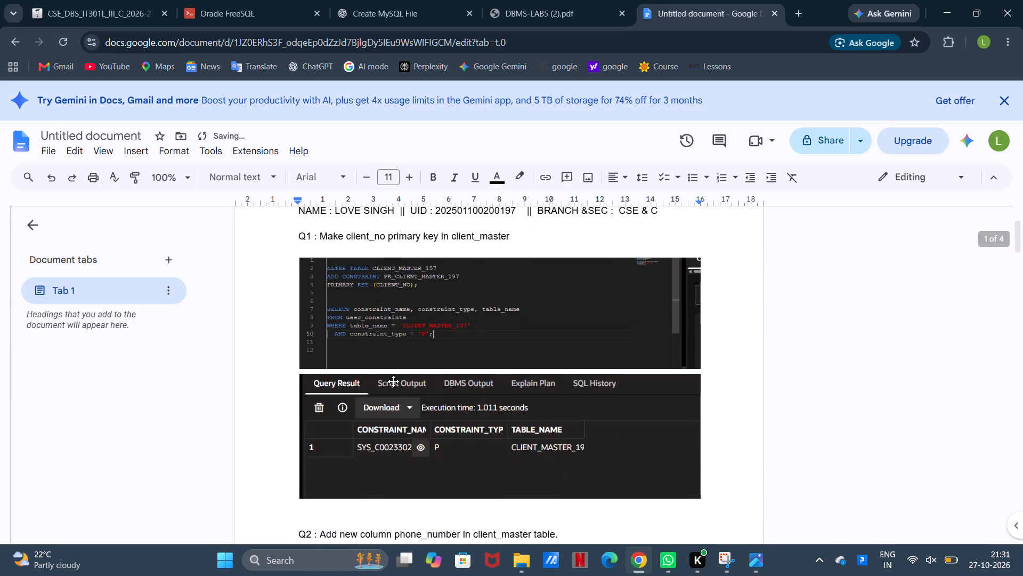
scroll(393, 381, "down", 7)
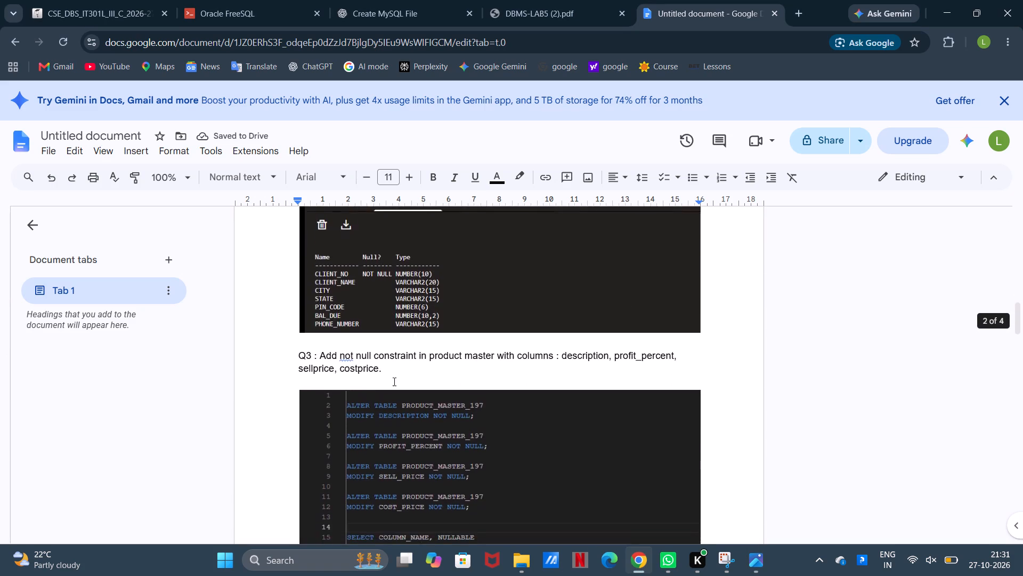
scroll(393, 381, "down", 4)
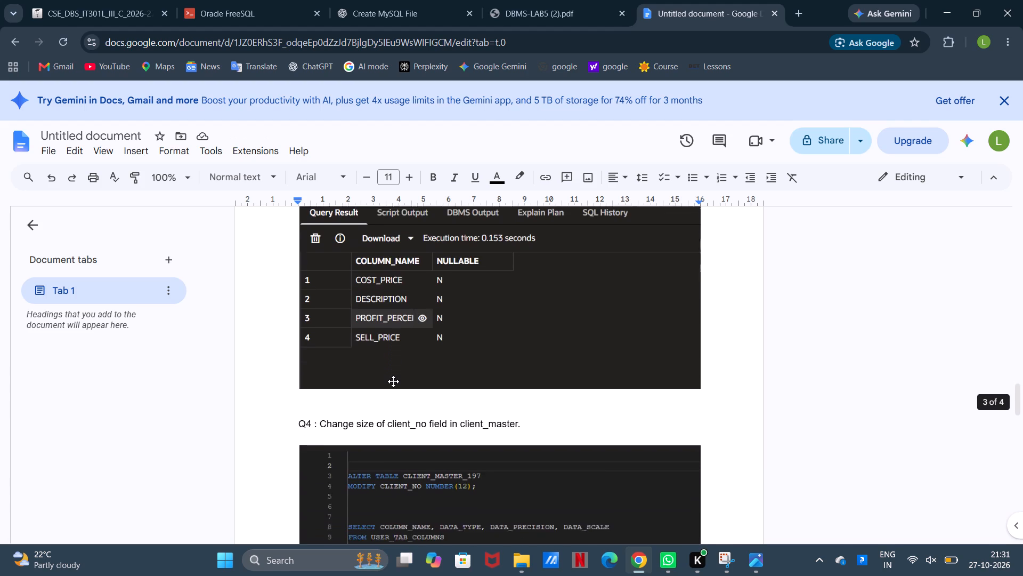
scroll(393, 381, "down", 5)
scroll(393, 381, "up", 1)
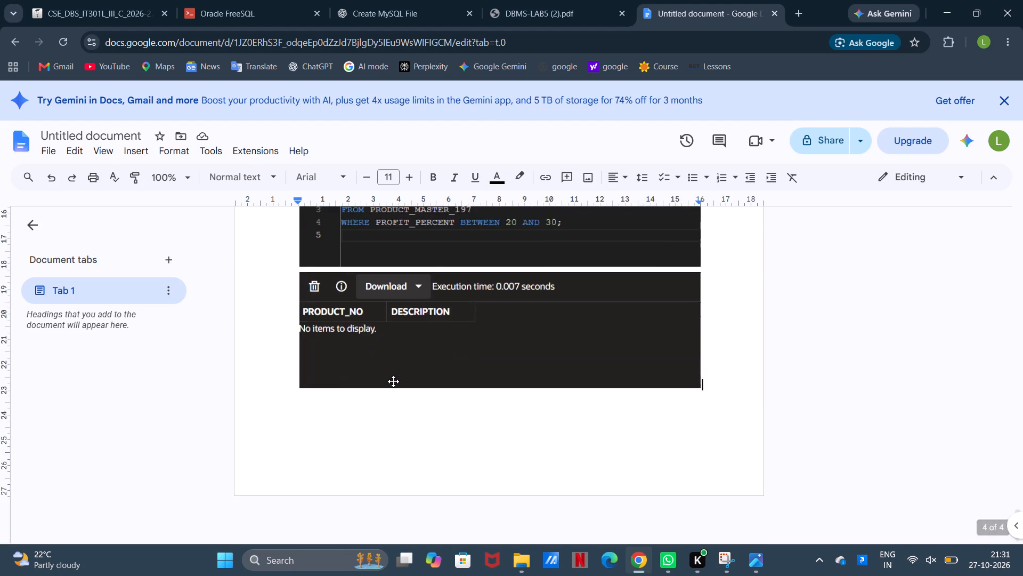
scroll(393, 381, "up", 2)
scroll(393, 381, "down", 1)
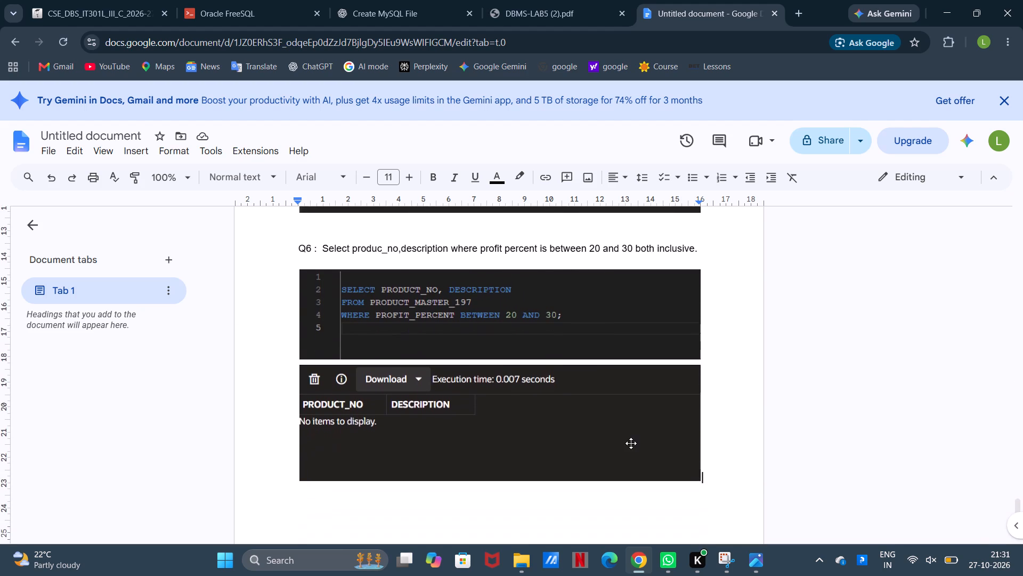
scroll(631, 443, "down", 1)
scroll(555, 313, "up", 15)
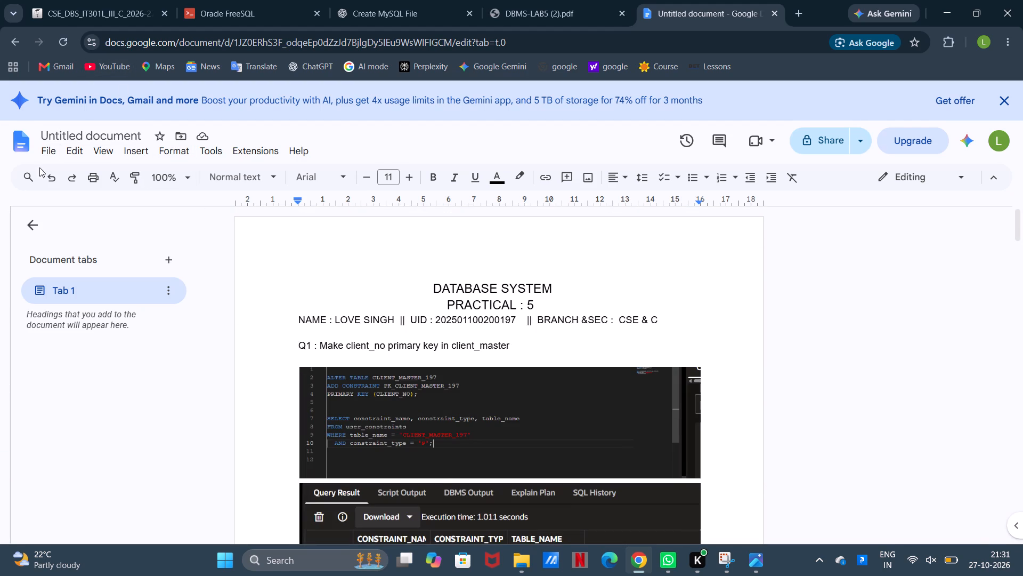
Download the report as a PDF document.
left_click(50, 150)
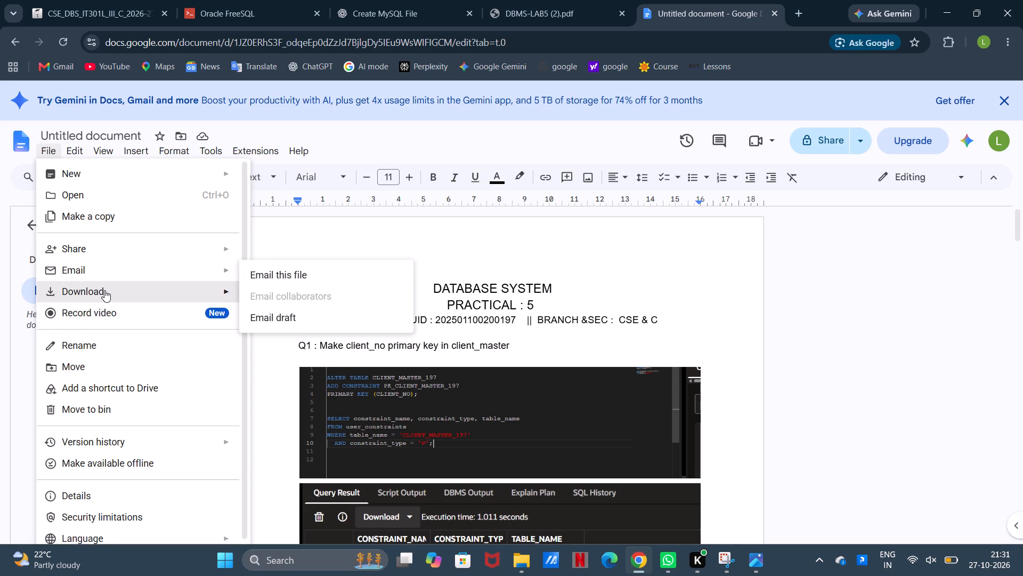
left_click(104, 291)
left_click(298, 314)
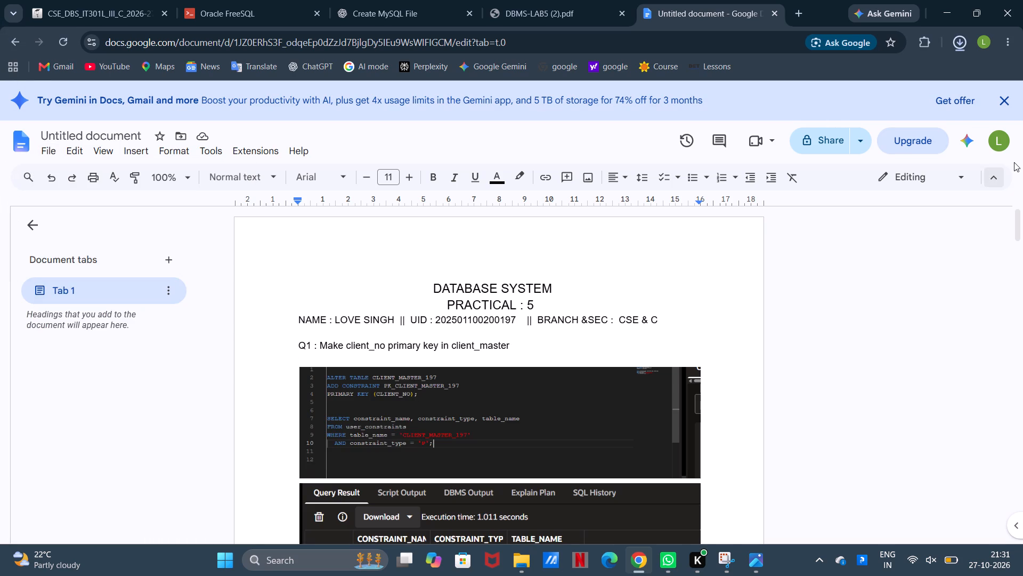
Open the downloaded Untitled document (1).pdf to check the exported report.
left_click(965, 40)
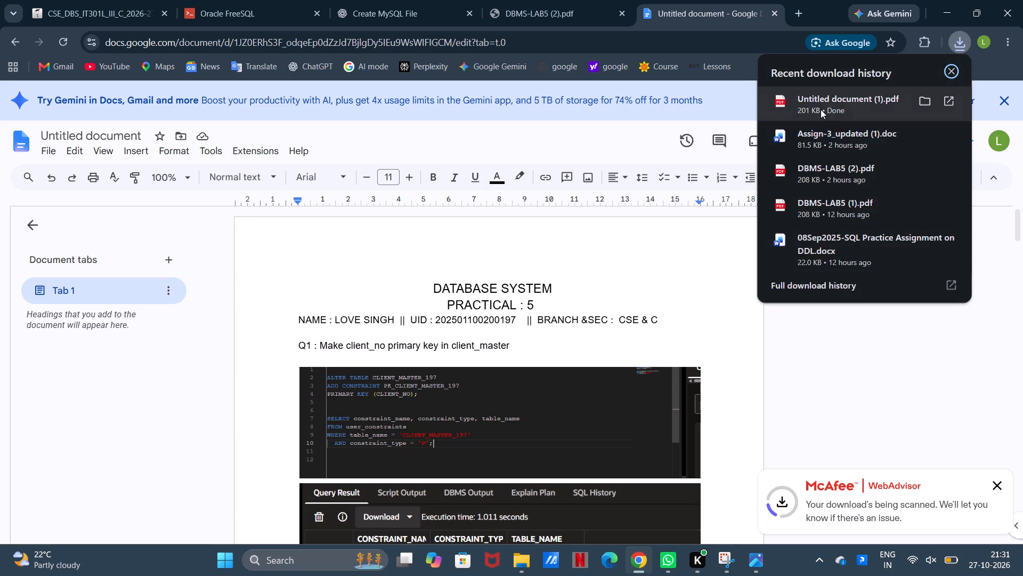
left_click(816, 111)
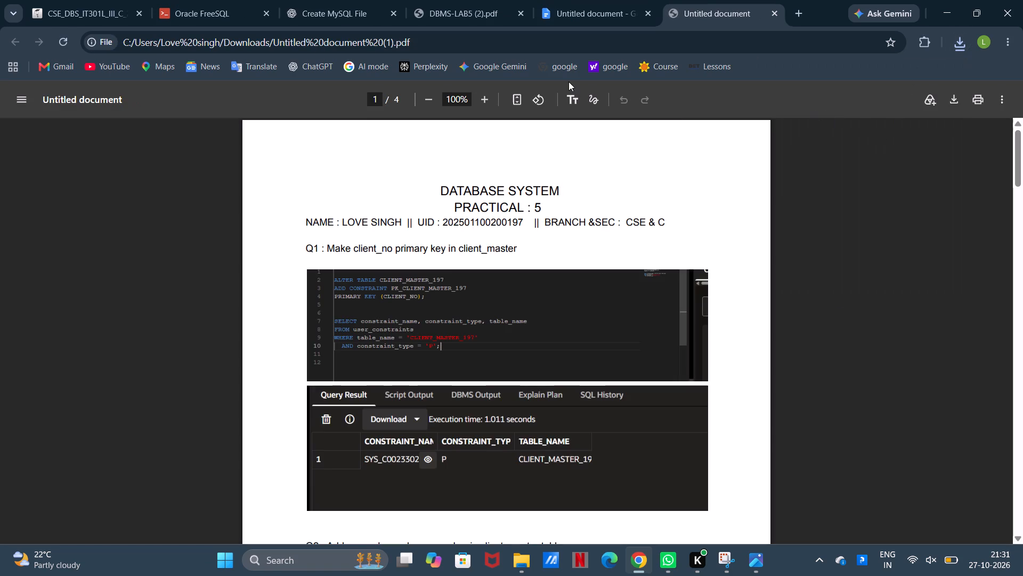
In File Explorer, delete the 20 newest images in Pictures > Screenshots, from Screenshot 2026-10-27 212035.png through Screenshot 2026-10-23 131109.png.
left_click(950, 2)
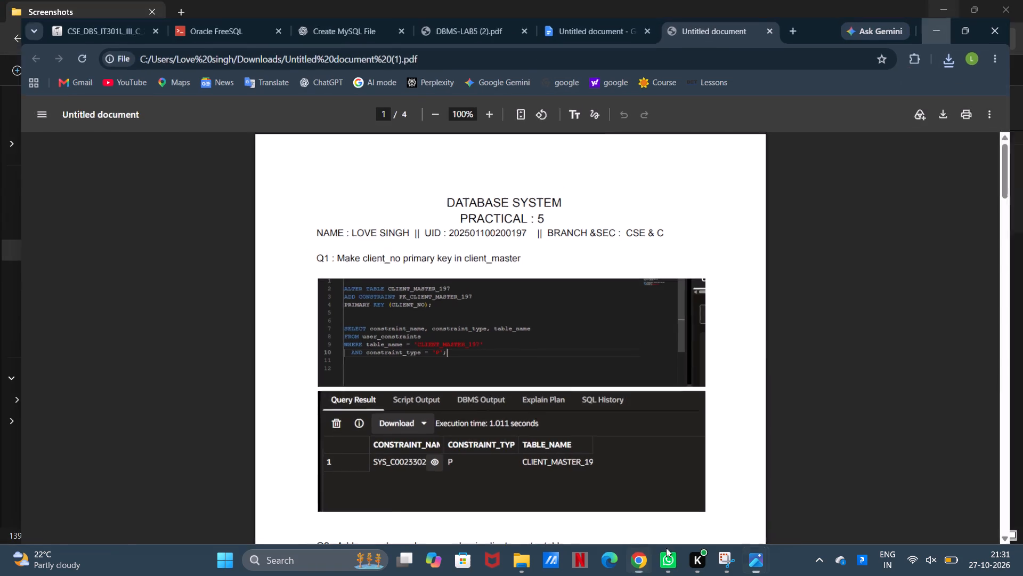
left_click(518, 564)
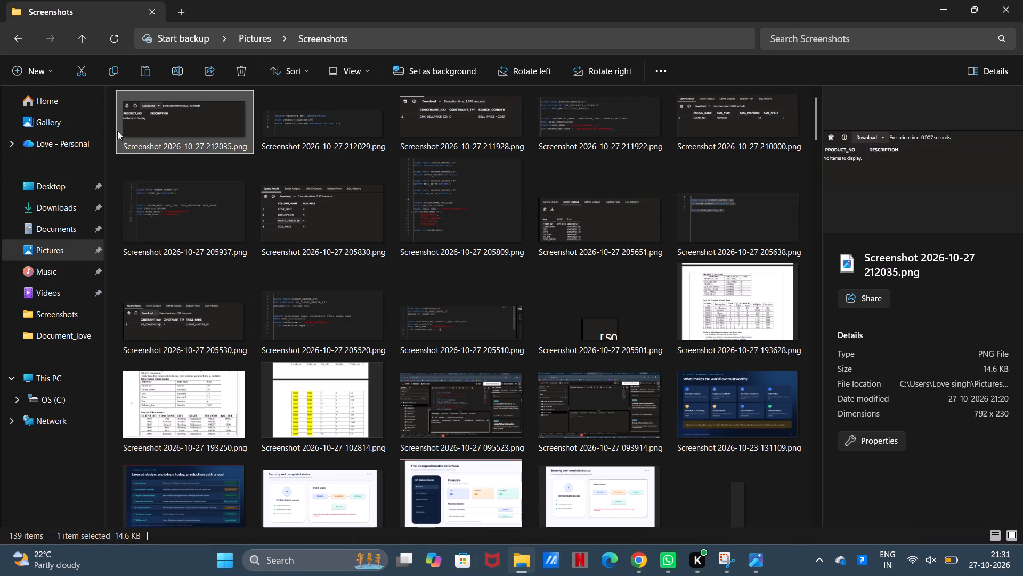
left_click(47, 214)
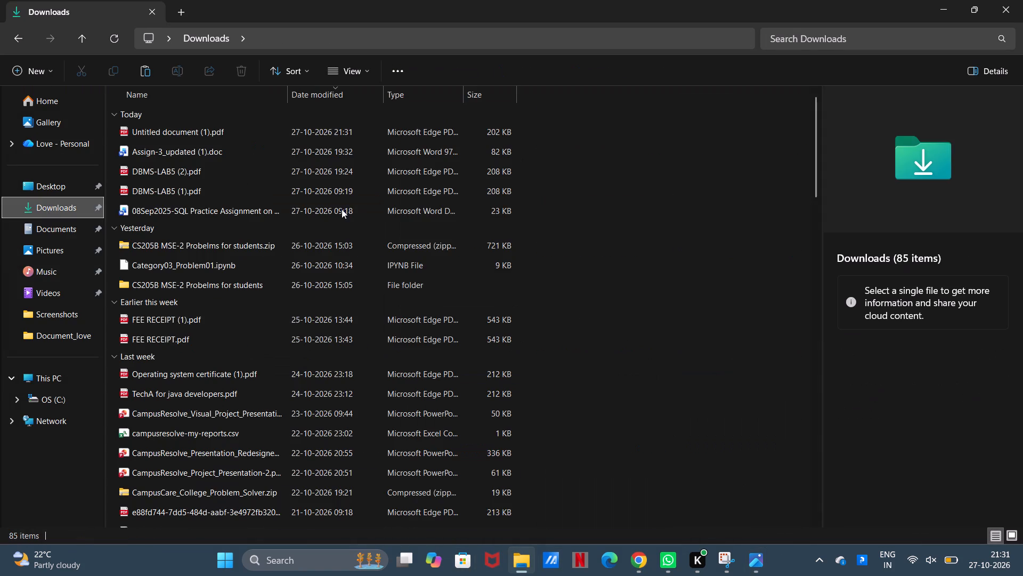
left_click(61, 255)
double_click(216, 128)
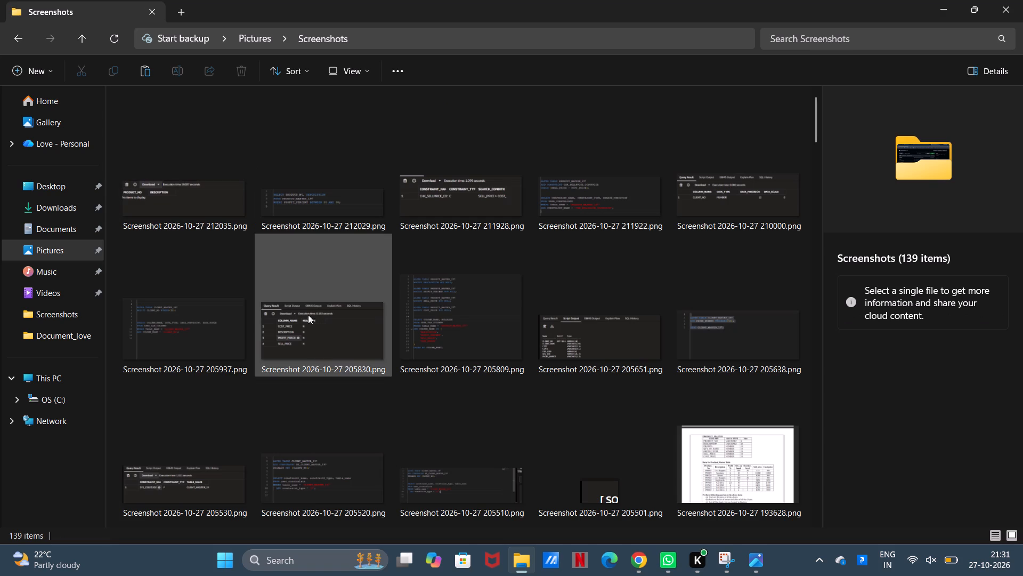
scroll(476, 350, "down", 1)
scroll(580, 407, "down", 1)
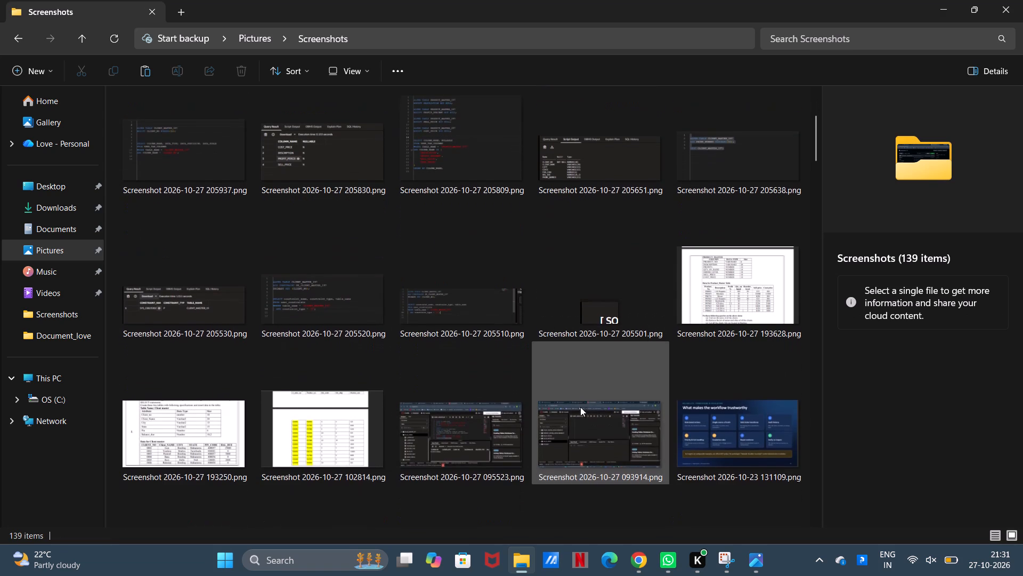
scroll(580, 407, "down", 1)
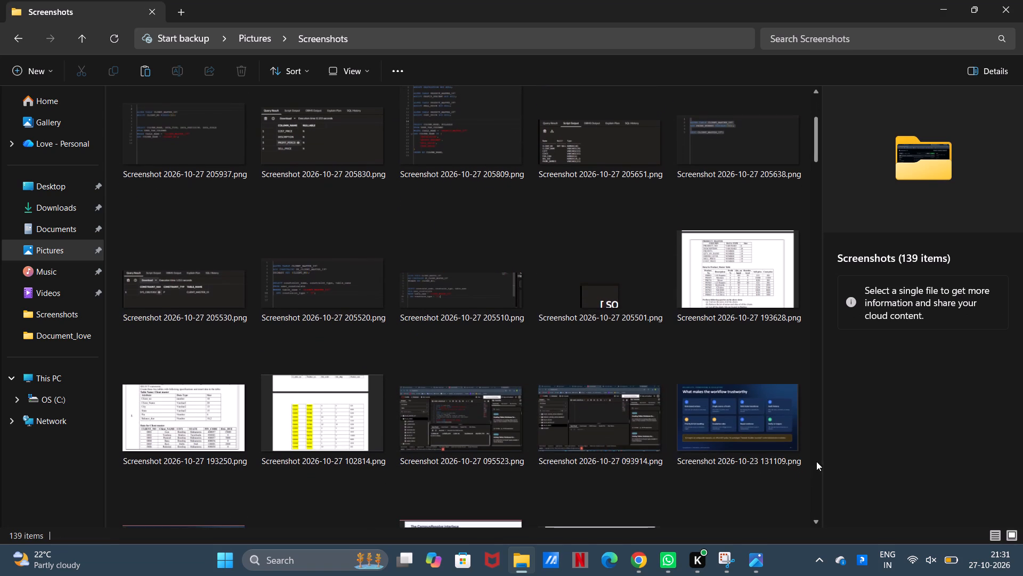
left_click_drag(809, 459, 133, 74)
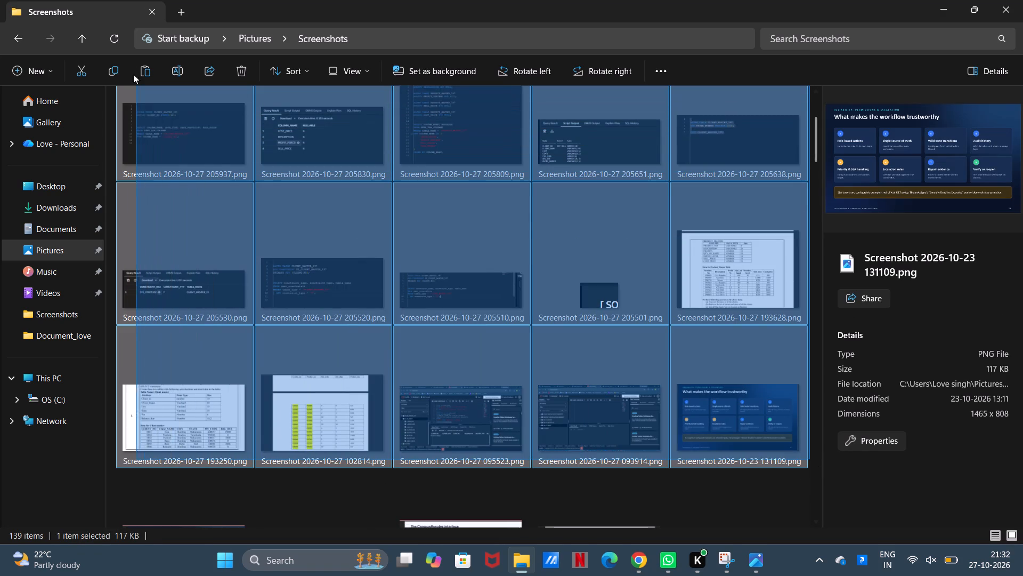
left_click_drag(133, 74, 129, 76)
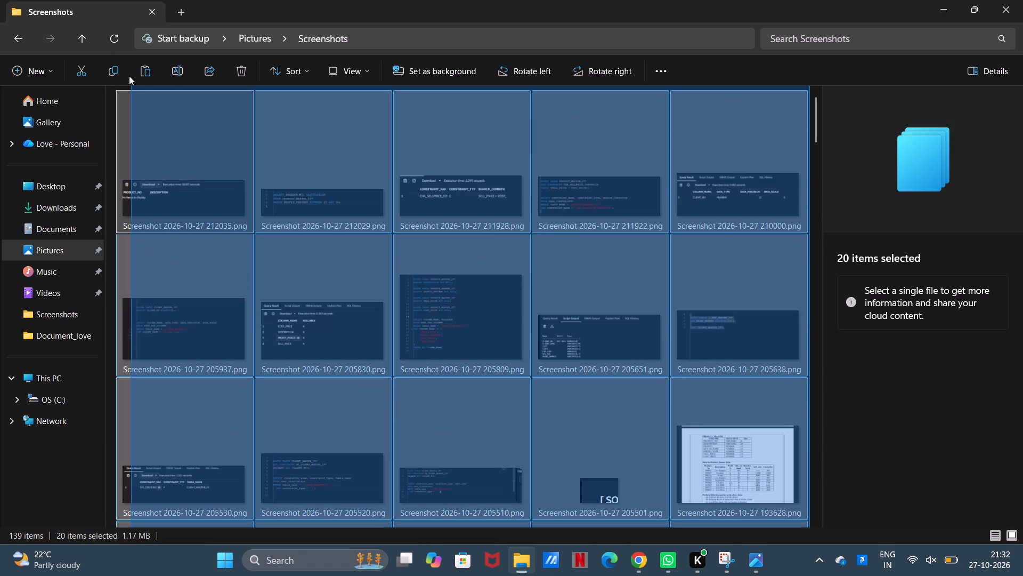
left_click_drag(129, 76, 127, 76)
left_click(247, 77)
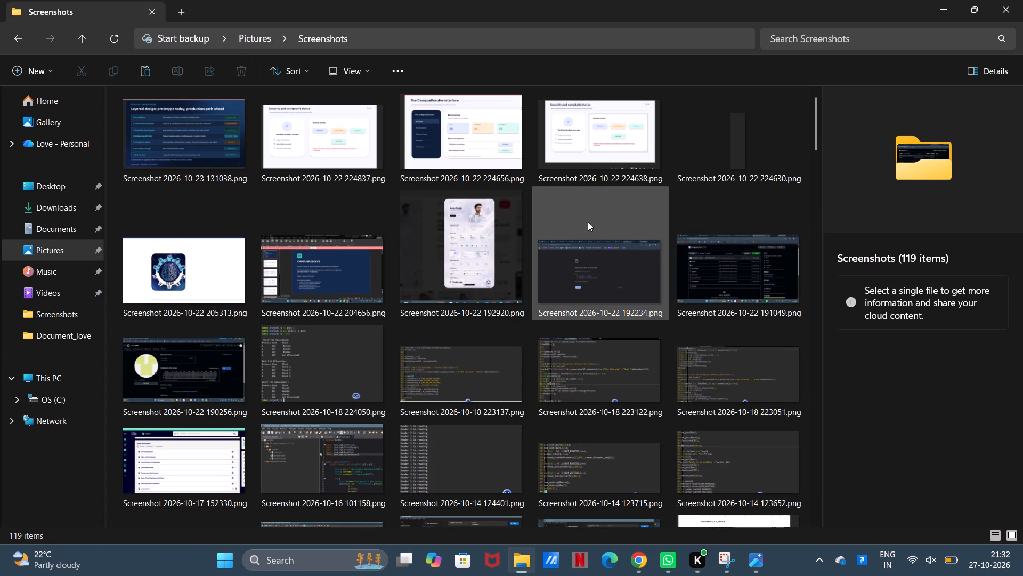
Delete the 19 oldest images in the Screenshots folder, from Screenshot 2026-03-02 111725.png through Screenshot 2025-12-09 195749.png.
scroll(761, 353, "right", 1)
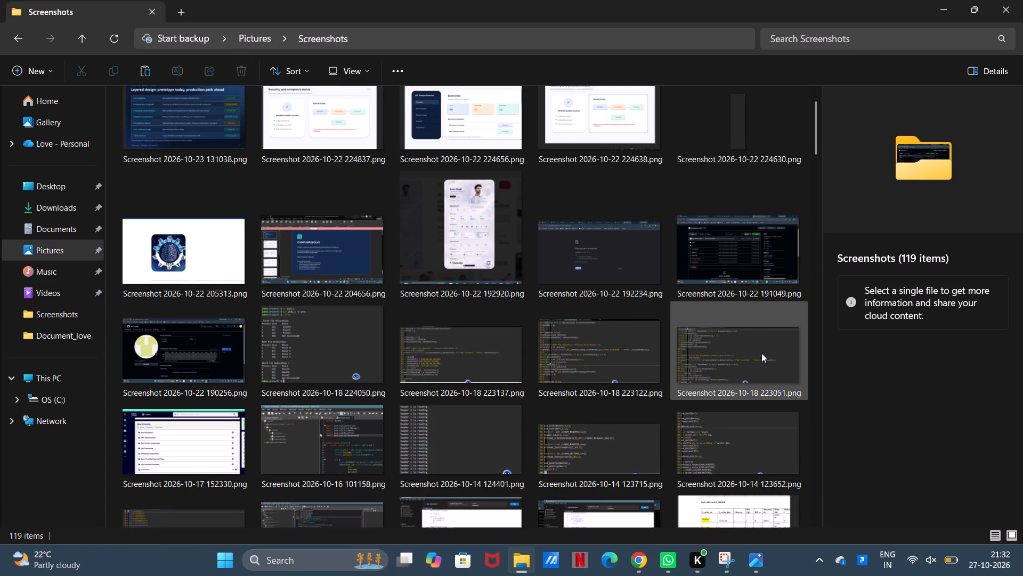
scroll(761, 353, "right", 1)
scroll(761, 353, "down", 3)
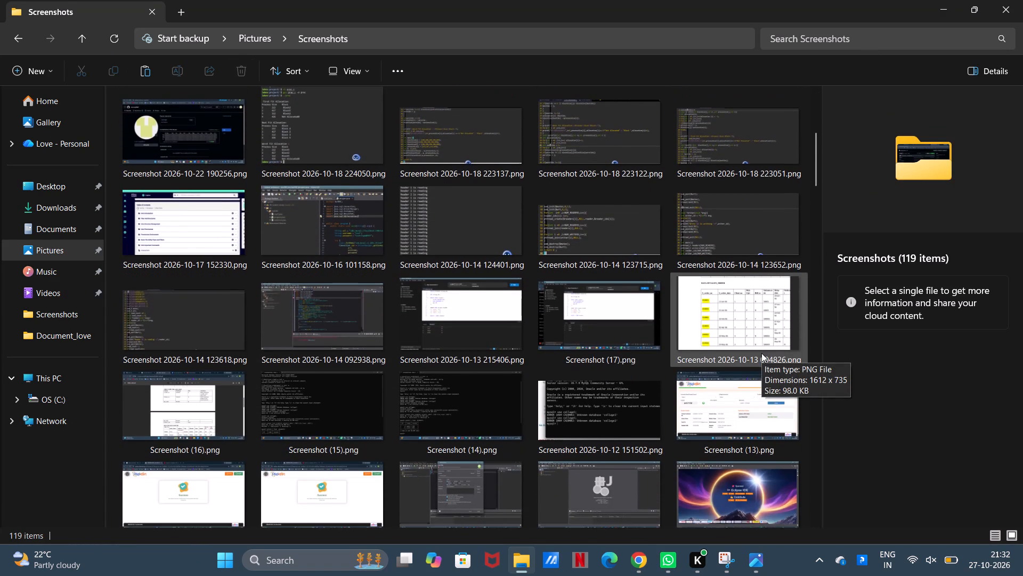
scroll(761, 353, "down", 3)
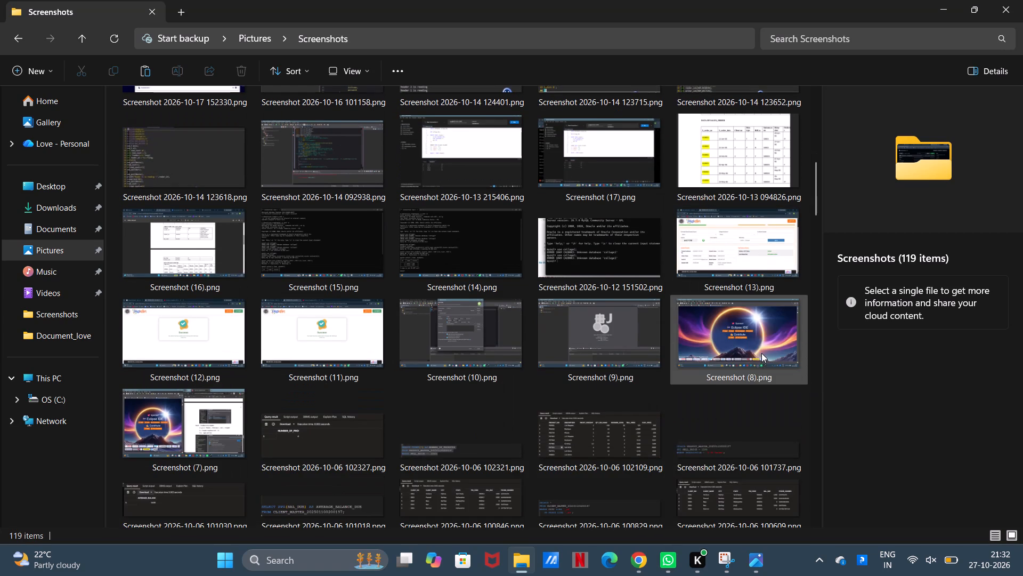
scroll(778, 416, "down", 4)
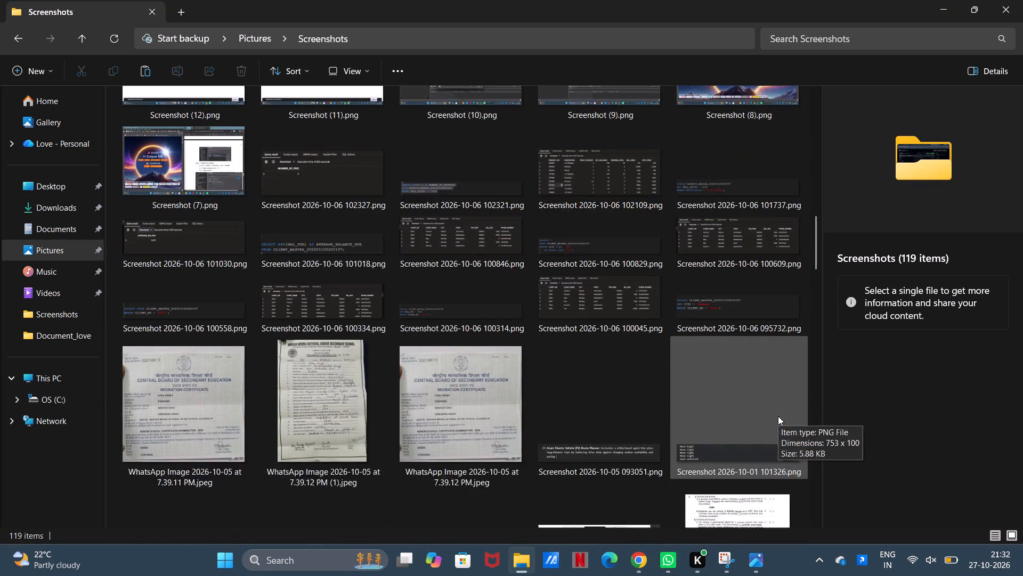
scroll(778, 416, "down", 2)
scroll(778, 416, "up", 3)
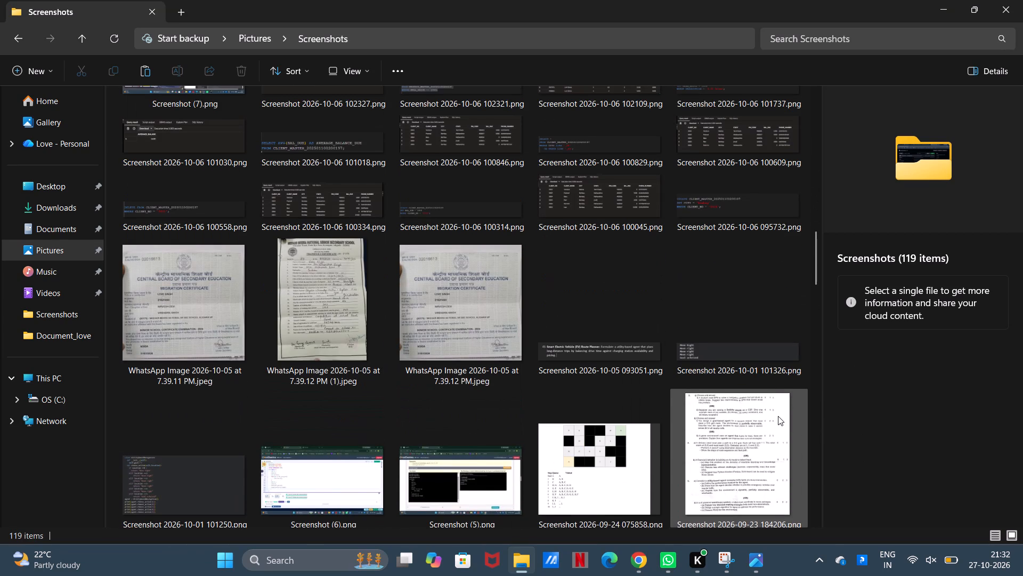
scroll(778, 416, "up", 2)
scroll(778, 416, "down", 4)
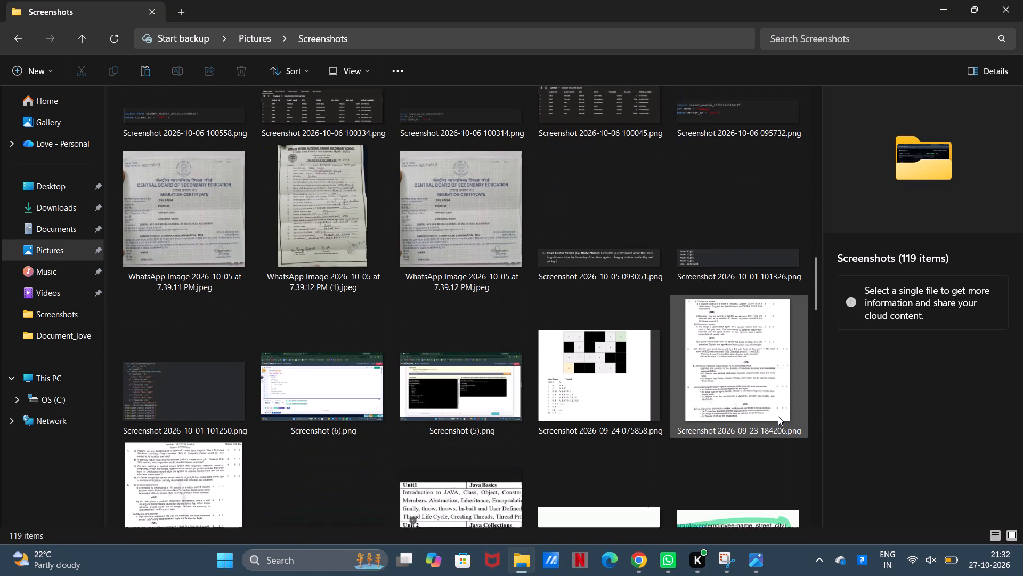
scroll(778, 416, "down", 5)
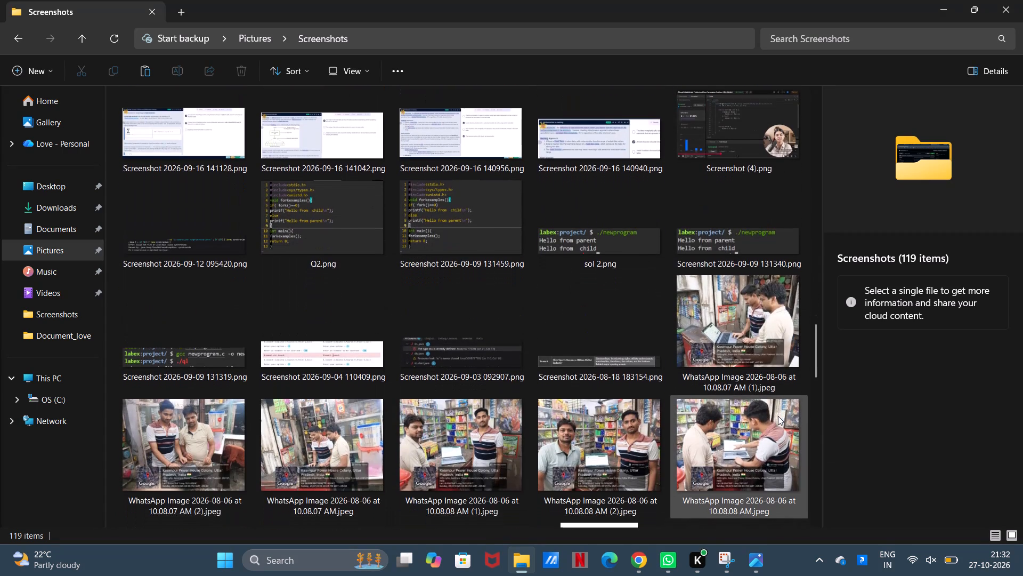
scroll(778, 416, "down", 9)
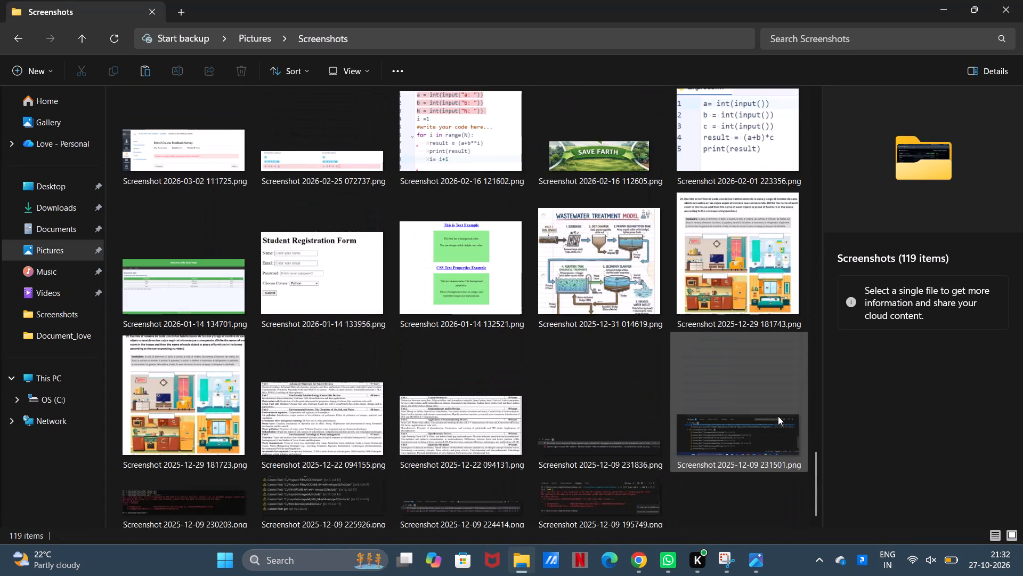
scroll(778, 416, "down", 1)
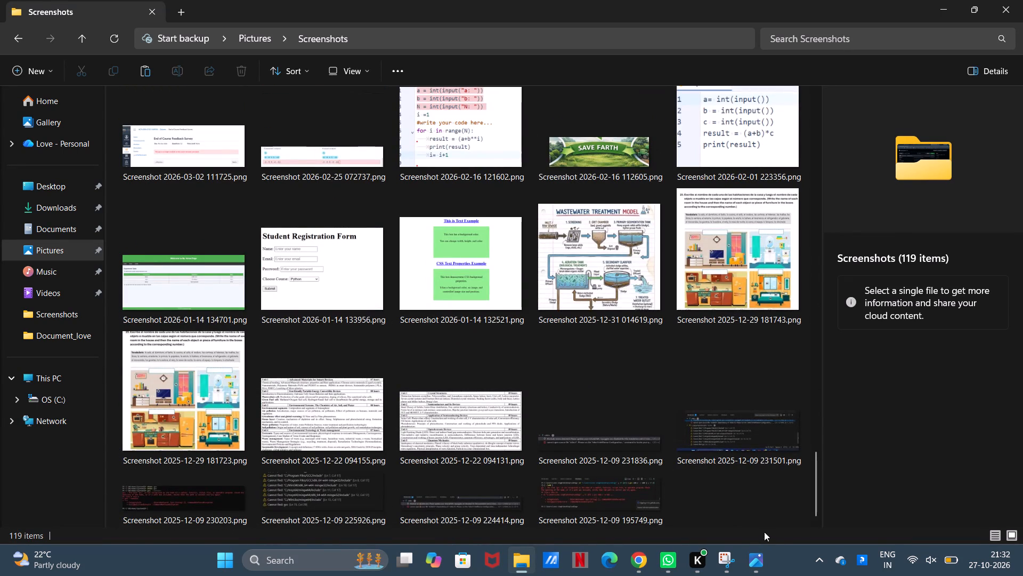
left_click_drag(751, 520, 352, 230)
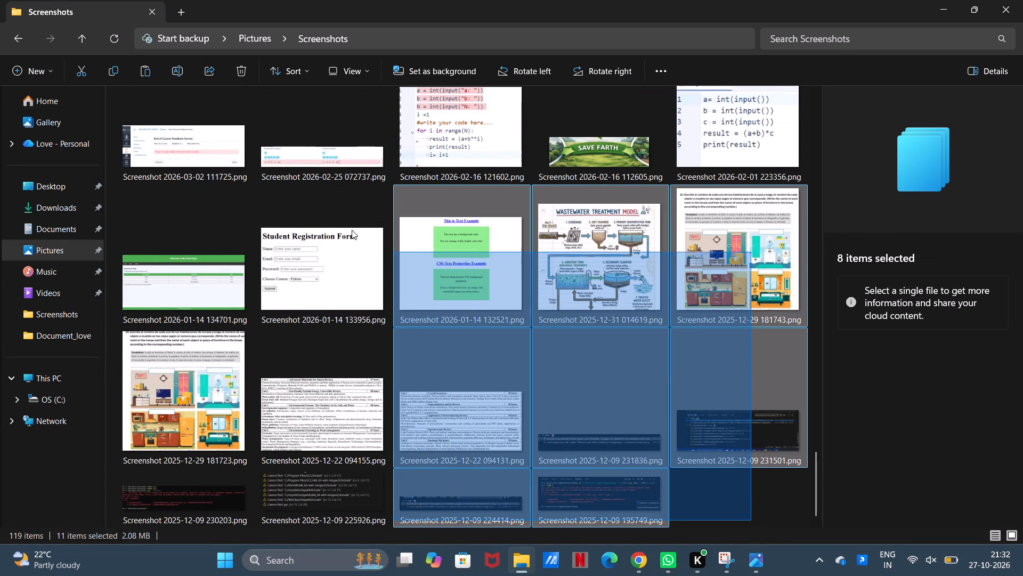
left_click_drag(352, 230, 128, 165)
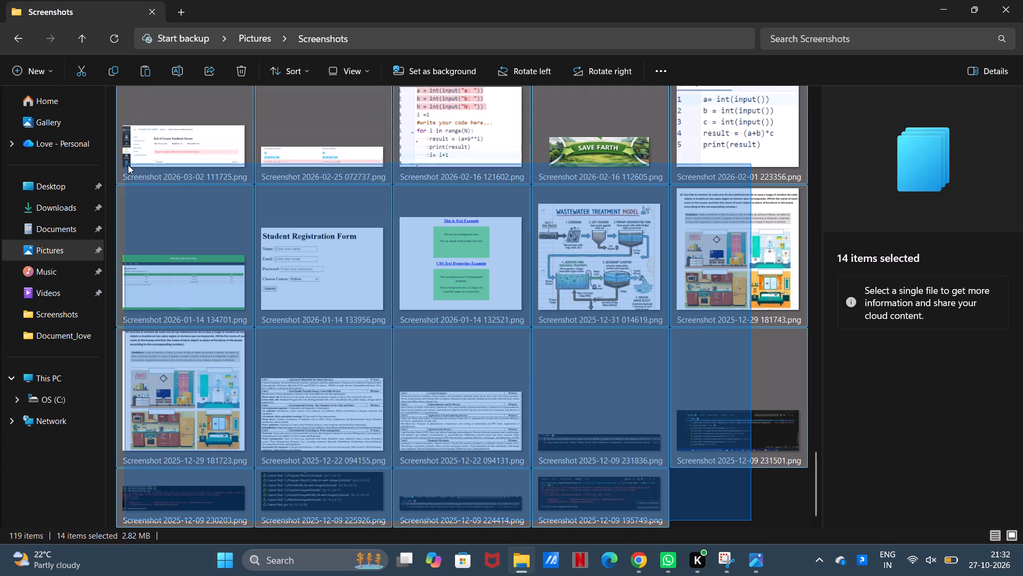
left_click_drag(128, 165, 172, 146)
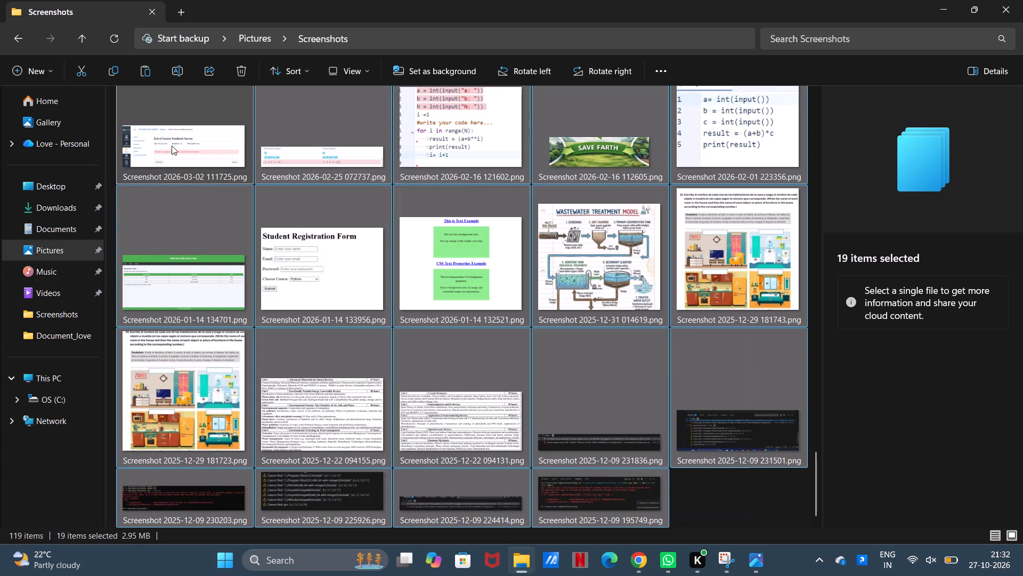
left_click(241, 74)
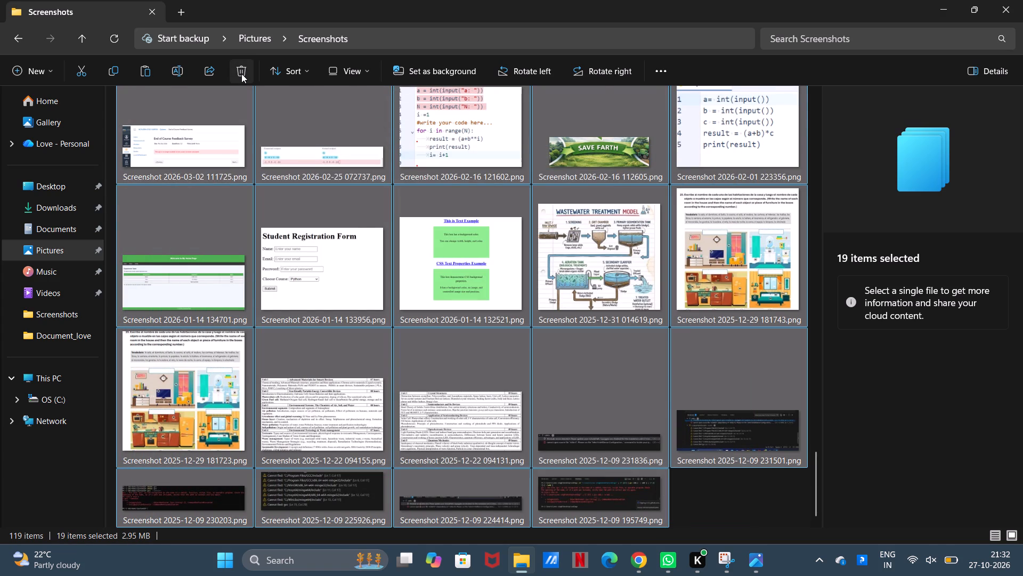
Delete the last 15 images in the Screenshots folder, from Screenshot 2026-08-06 101426.png through Screenshot 2026-03-07 194801.png.
scroll(466, 359, "down", 1)
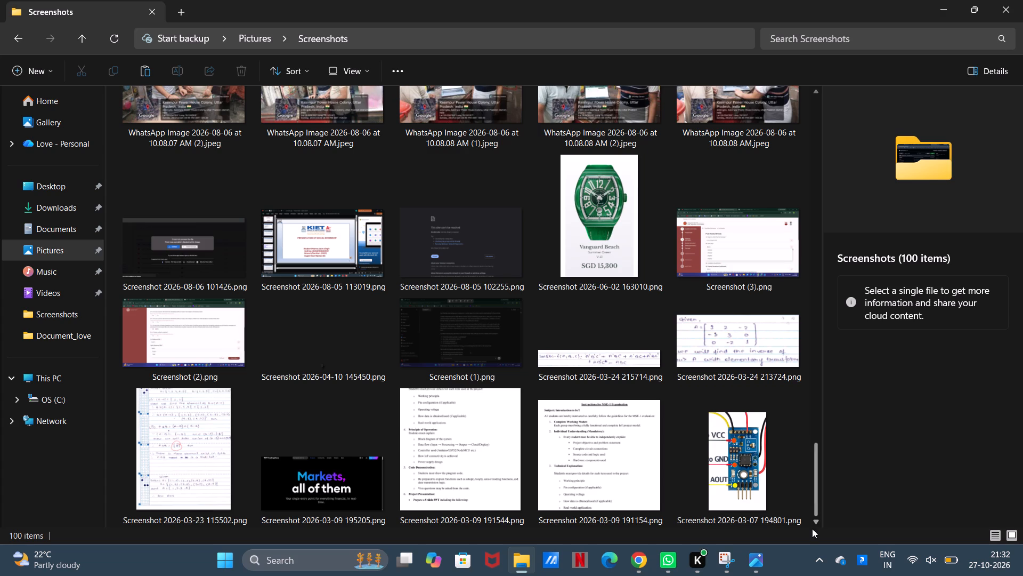
left_click_drag(812, 529, 370, 380)
left_click_drag(118, 155, 111, 148)
left_click_drag(111, 148, 112, 153)
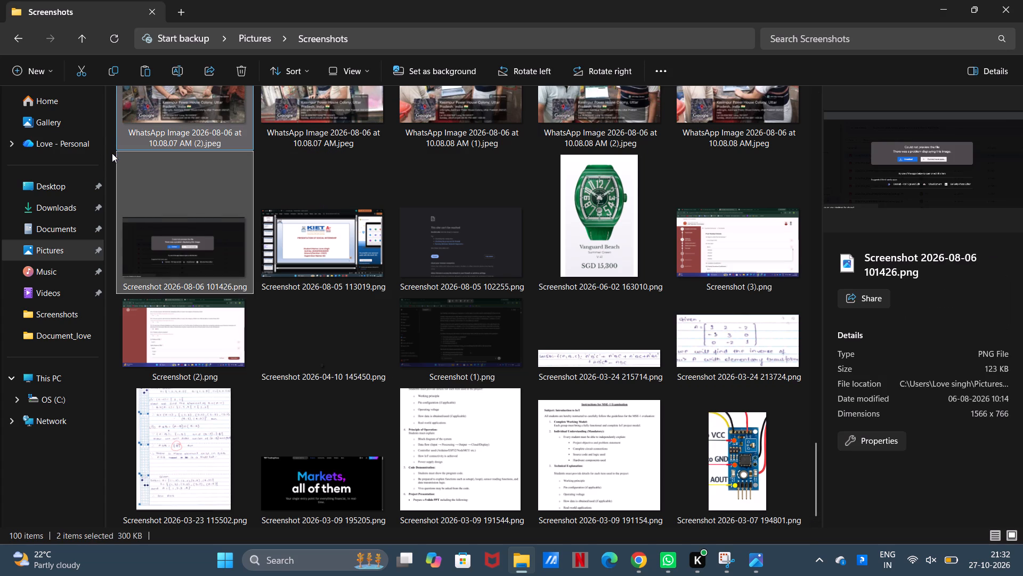
left_click_drag(112, 153, 114, 159)
left_click(114, 159)
left_click_drag(111, 165, 744, 503)
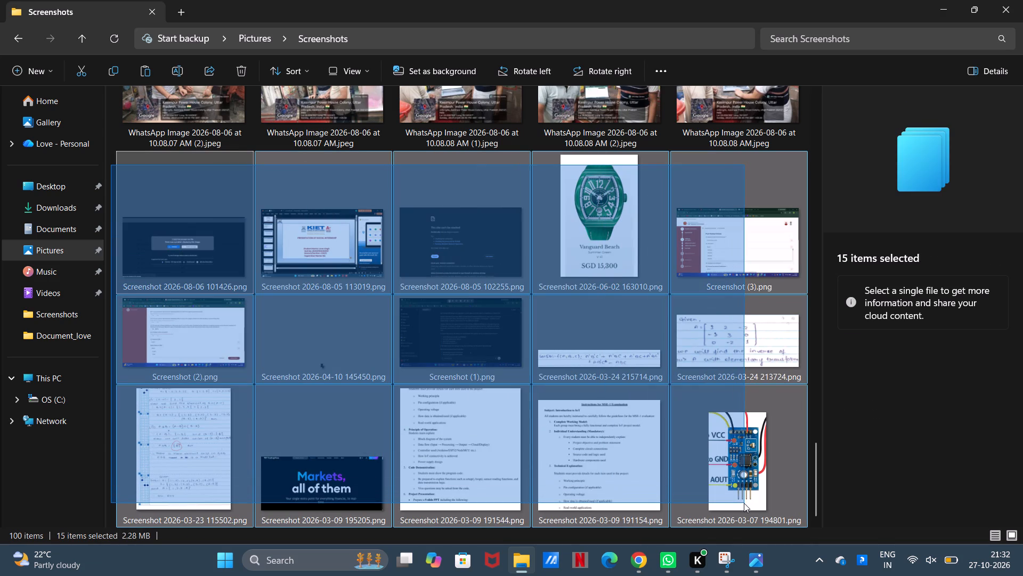
left_click_drag(744, 503, 743, 502)
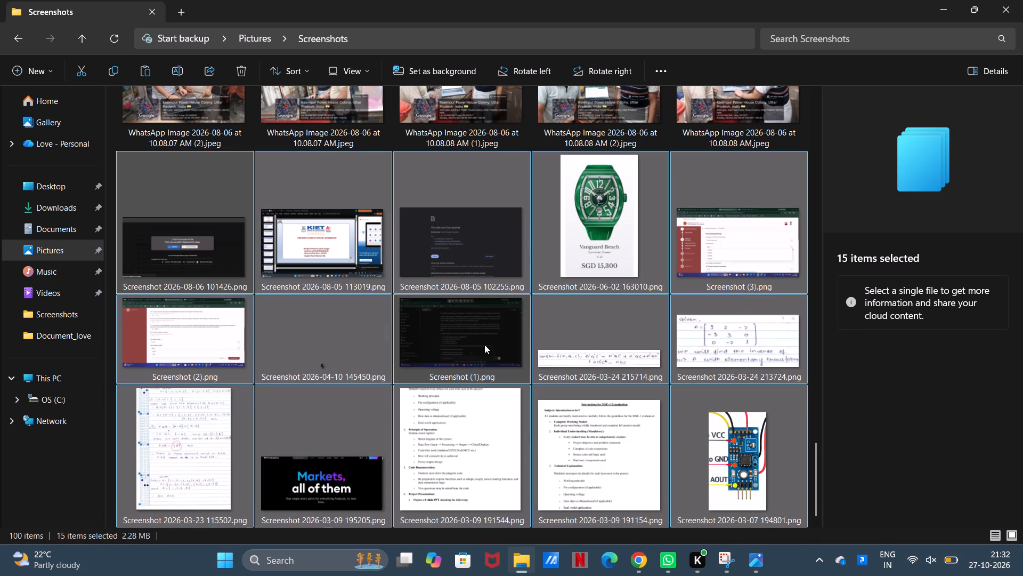
left_click(238, 68)
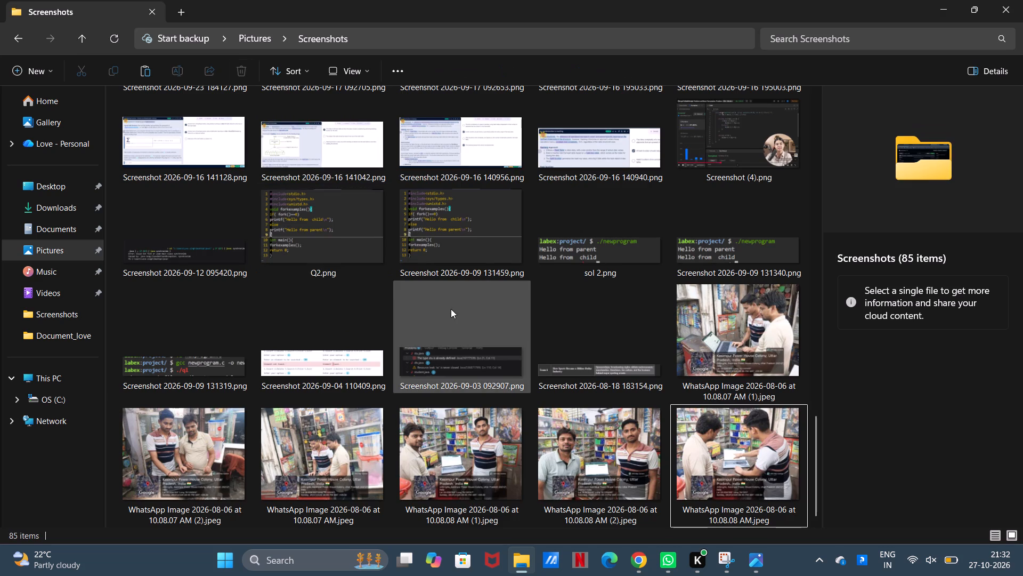
Delete the first 40 images in the Screenshots folder, from Screenshot 2026-10-23 131038.png through Screenshot 2026-10-06 101737.png.
scroll(451, 309, "up", 5)
left_click(451, 309)
scroll(451, 309, "up", 6)
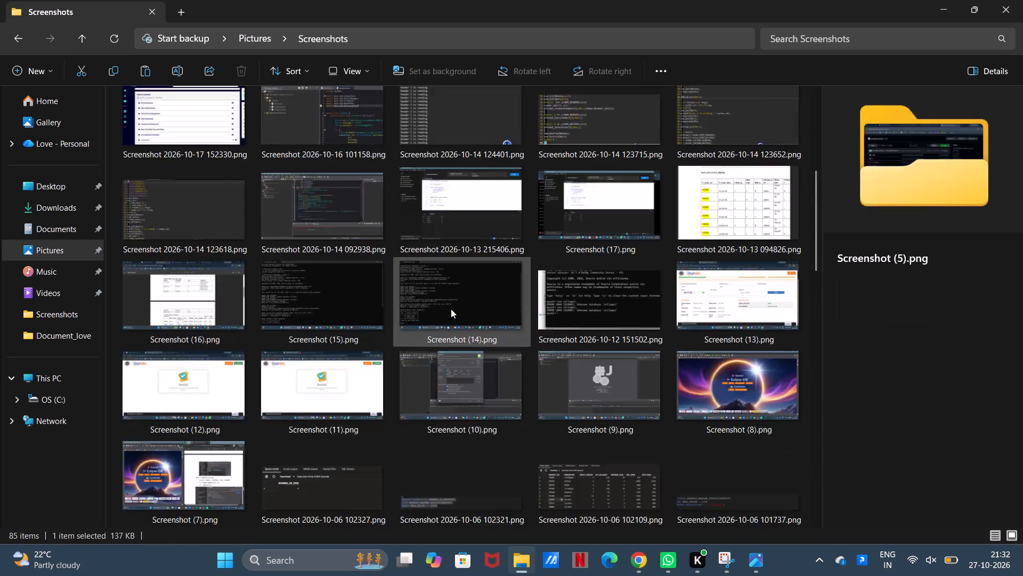
scroll(407, 277, "up", 3)
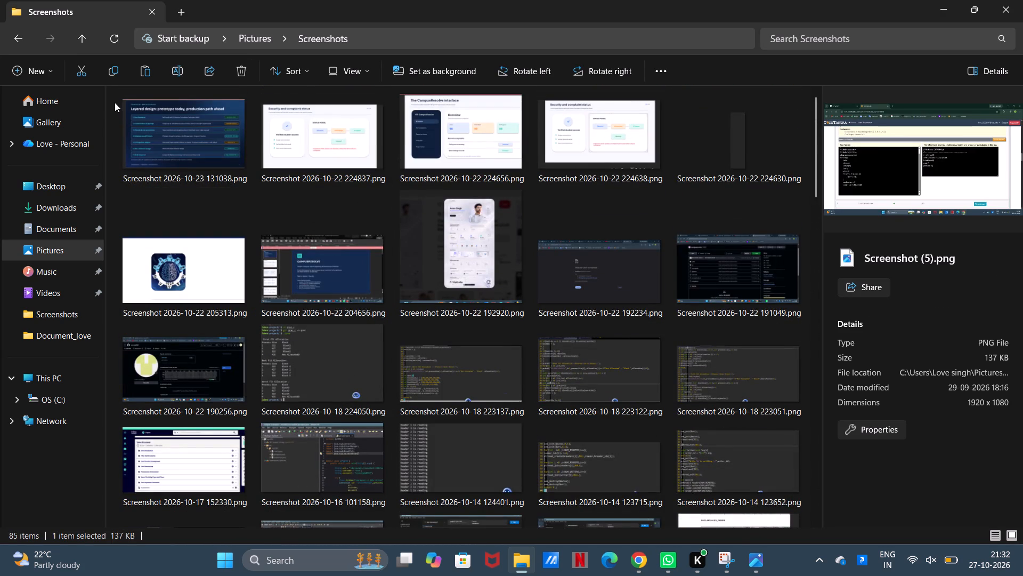
left_click_drag(109, 97, 644, 459)
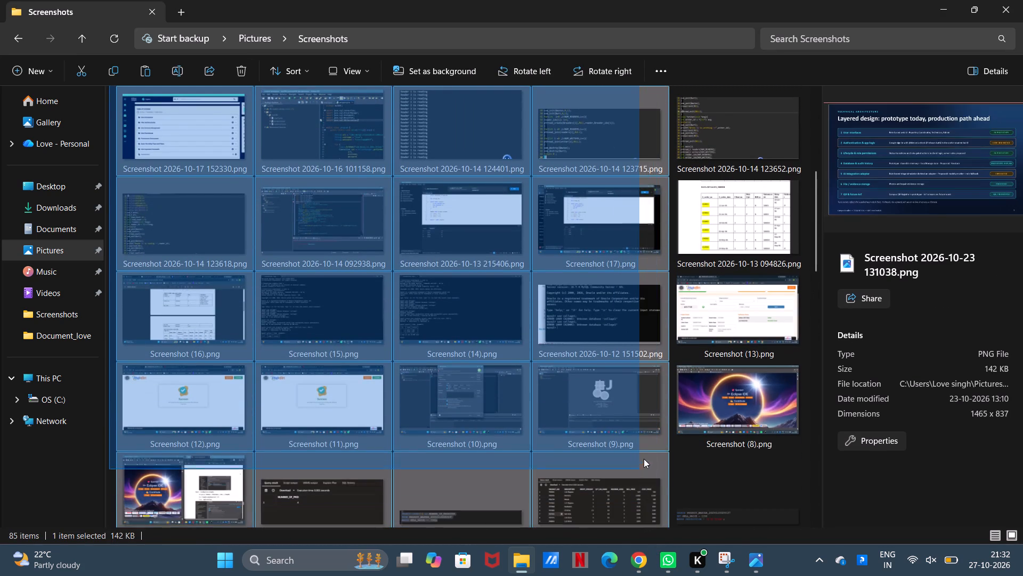
left_click_drag(644, 459, 723, 474)
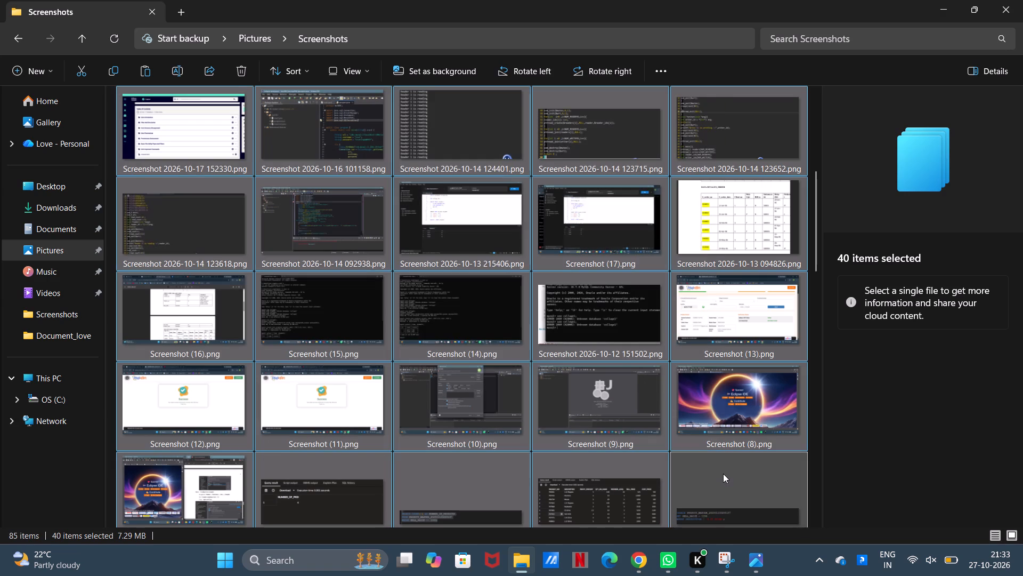
key("Delete")
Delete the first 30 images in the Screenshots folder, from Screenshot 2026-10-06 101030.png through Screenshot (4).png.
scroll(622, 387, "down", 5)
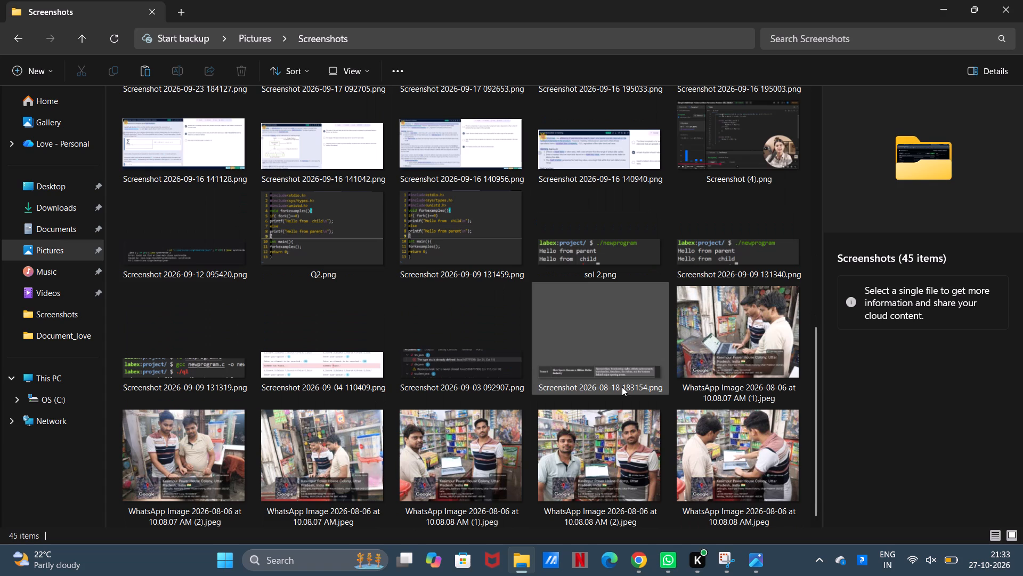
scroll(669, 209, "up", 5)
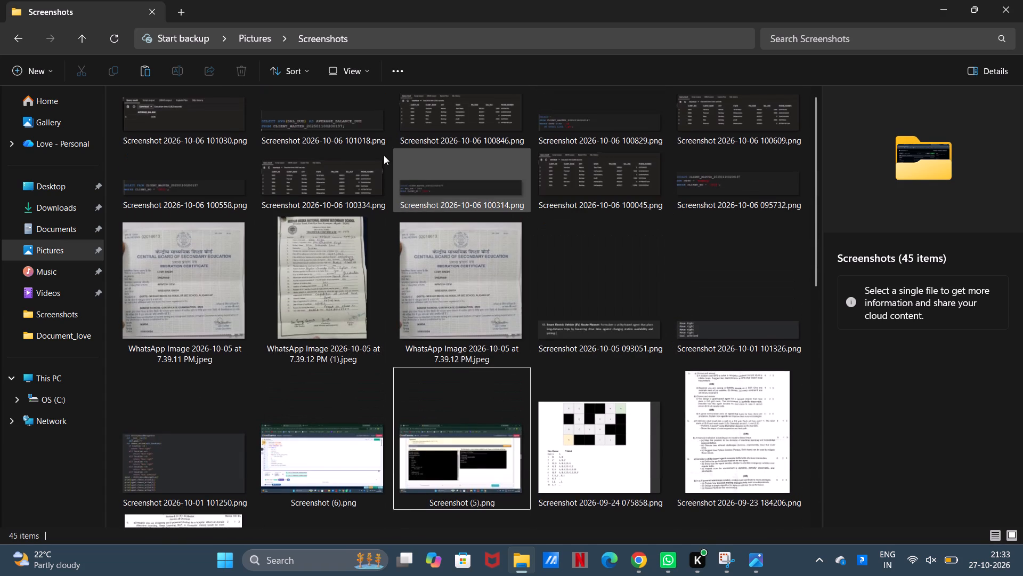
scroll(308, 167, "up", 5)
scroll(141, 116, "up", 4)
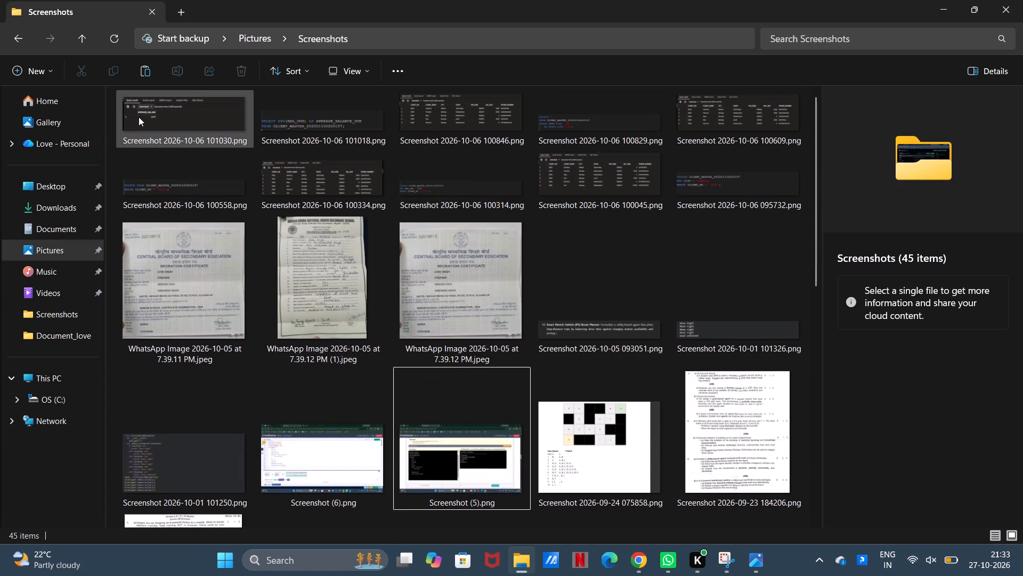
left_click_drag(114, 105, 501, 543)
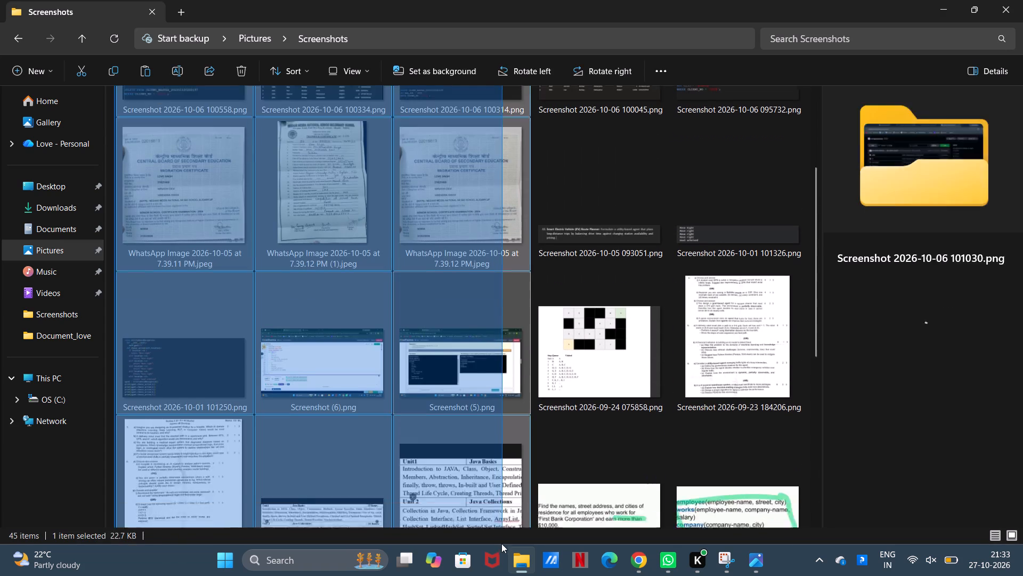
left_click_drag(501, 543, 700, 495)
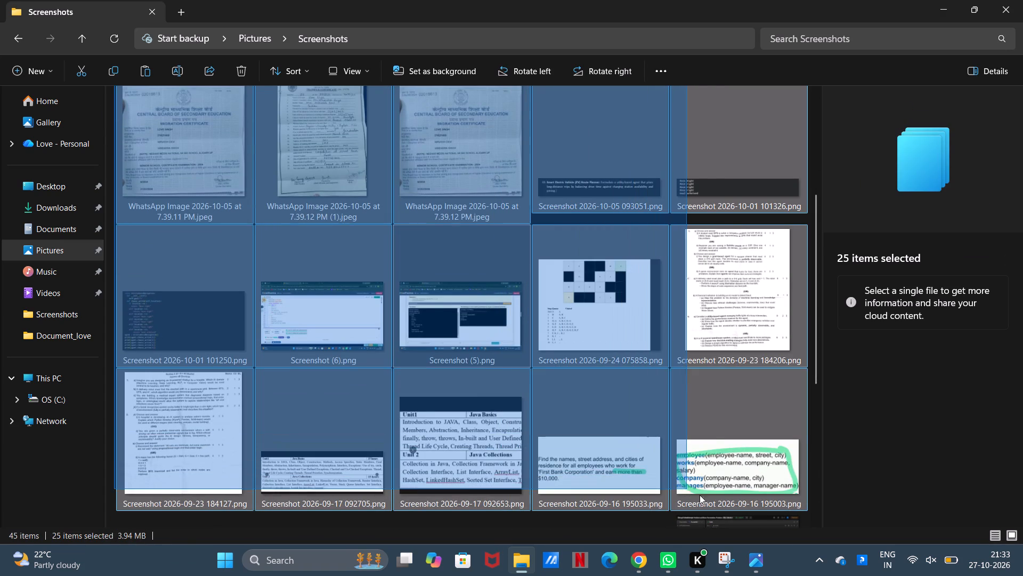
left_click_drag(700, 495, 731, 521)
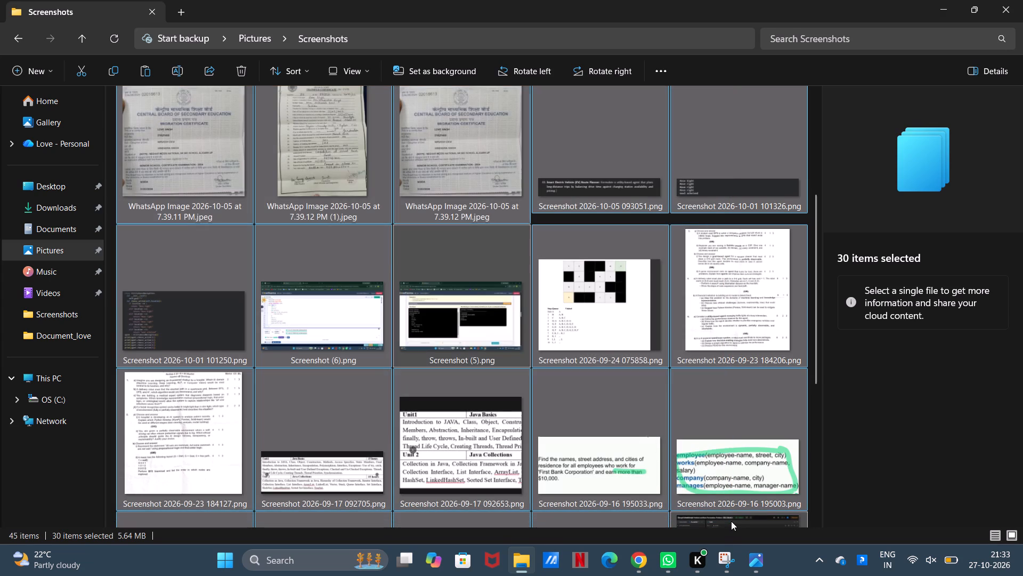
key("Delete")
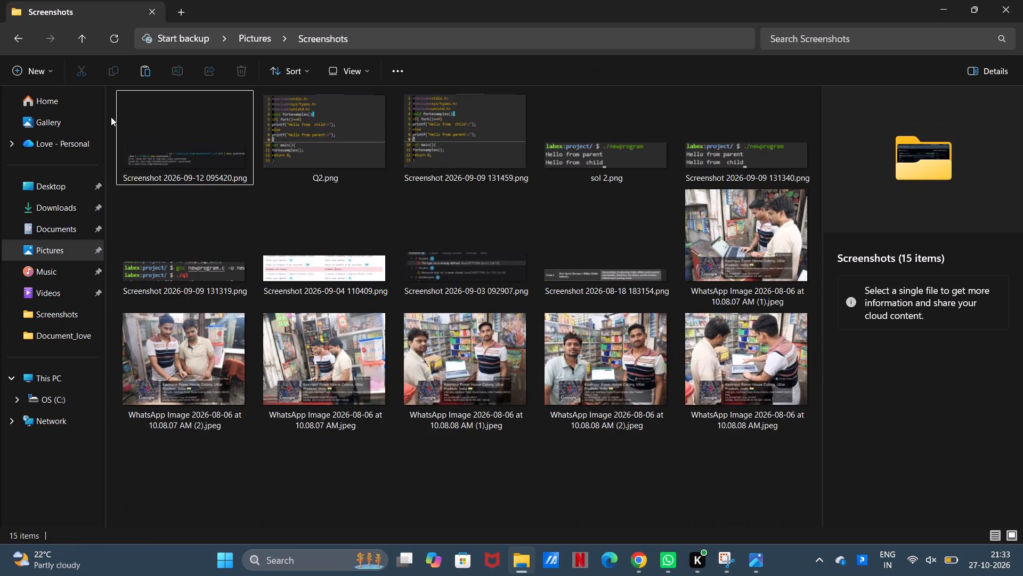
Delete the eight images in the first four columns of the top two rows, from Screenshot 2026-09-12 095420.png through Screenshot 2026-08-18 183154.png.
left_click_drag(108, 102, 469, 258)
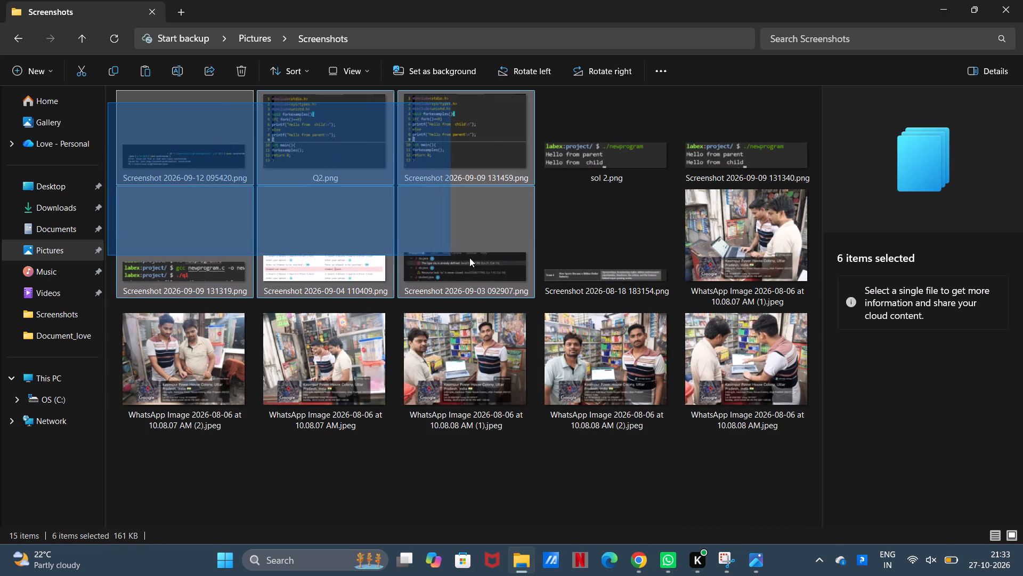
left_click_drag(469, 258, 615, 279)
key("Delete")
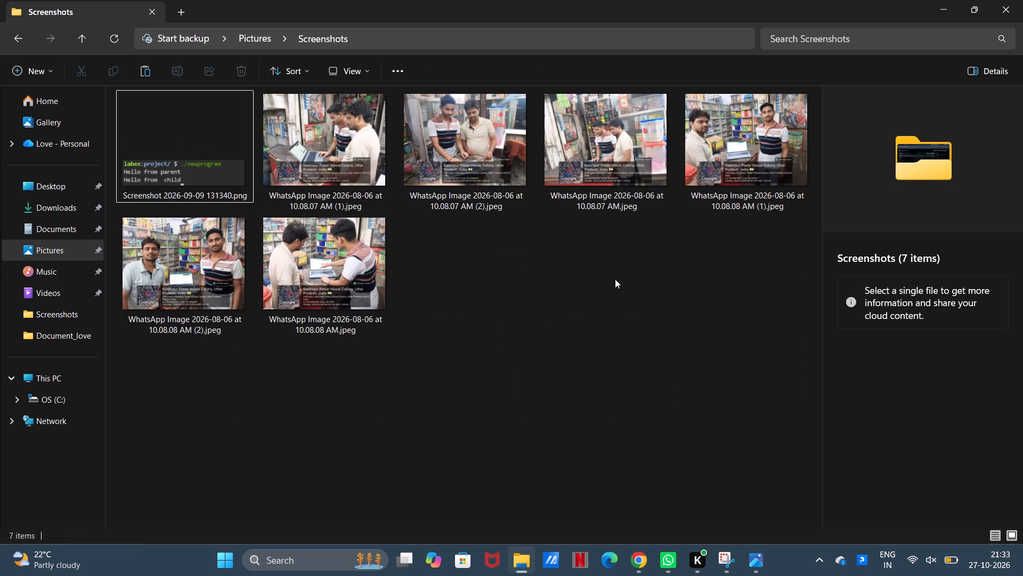
Undo the recent image deletions in the Screenshots folder, back through the deletion of its last 15 images.
key("ctrl+z")
key("ctrl+z")
key("ctrl+z")
key("ctrl+z")
key("ctrl+z")
key("ctrl+z")
key("ctrl+z")
key("ctrl+z")
key("ctrl+z")
key("ctrl+z")
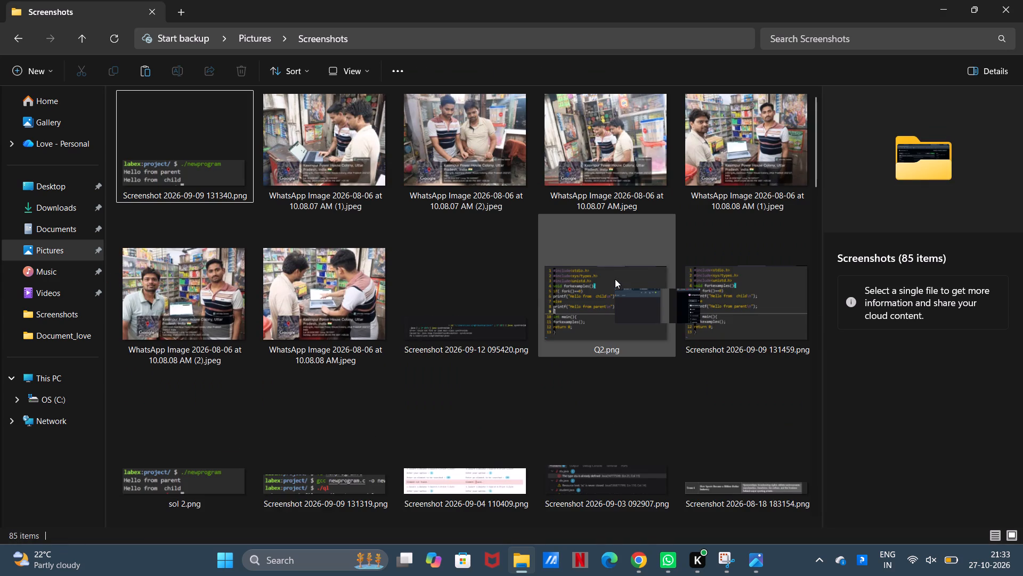
scroll(563, 213, "down", 4)
scroll(563, 213, "up", 7)
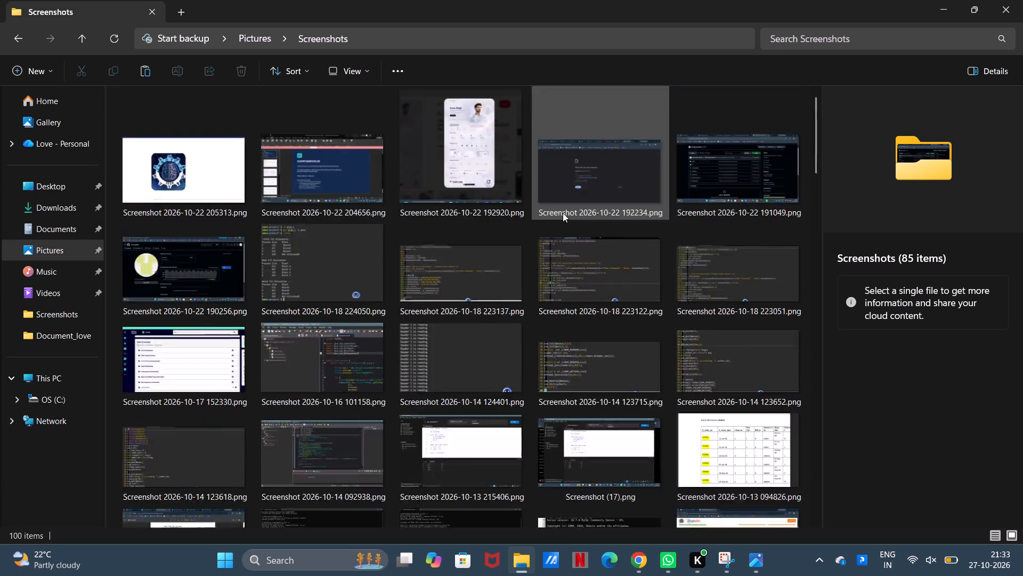
scroll(563, 213, "down", 15)
scroll(563, 213, "up", 5)
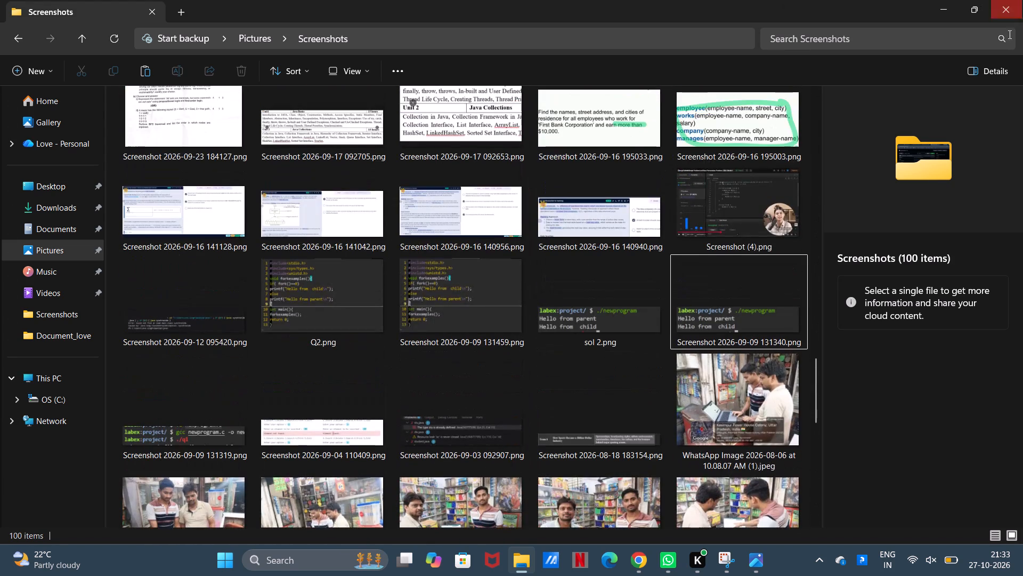
Minimize File Explorer and close the leftover Photos and Snipping Tool windows on the desktop.
left_click(939, 16)
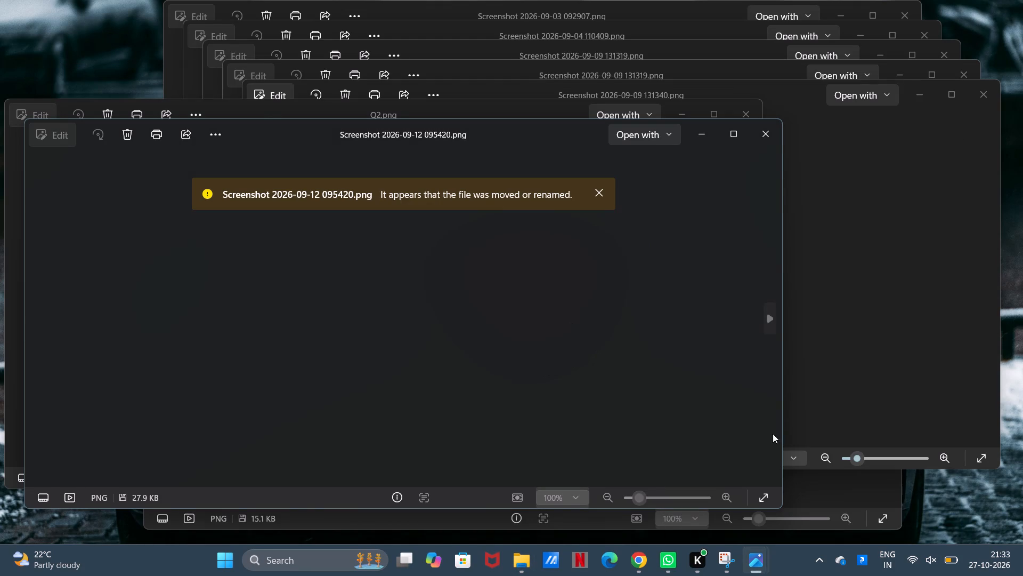
left_click(982, 95)
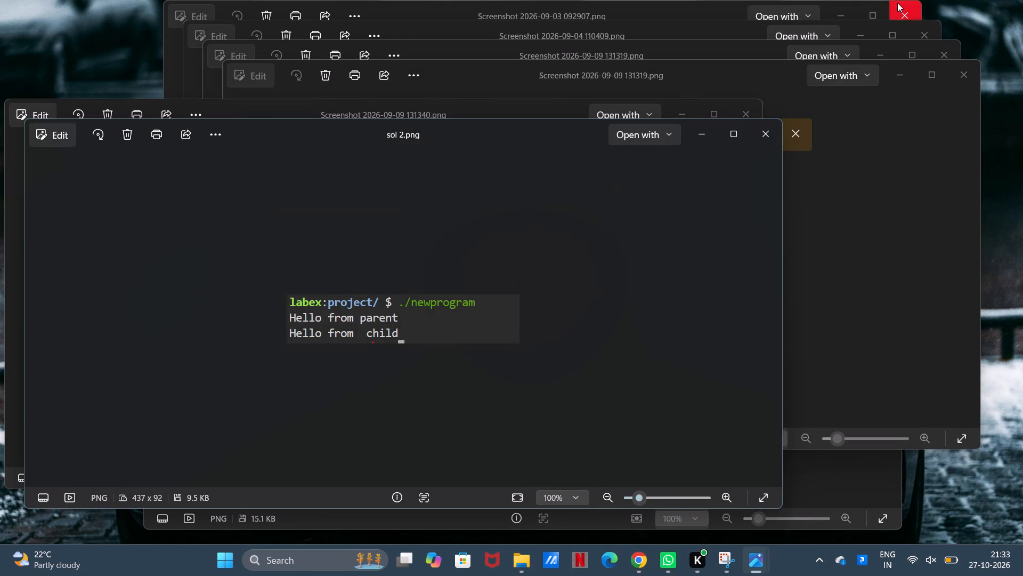
double_click(907, 11)
left_click_drag(907, 11, 862, 16)
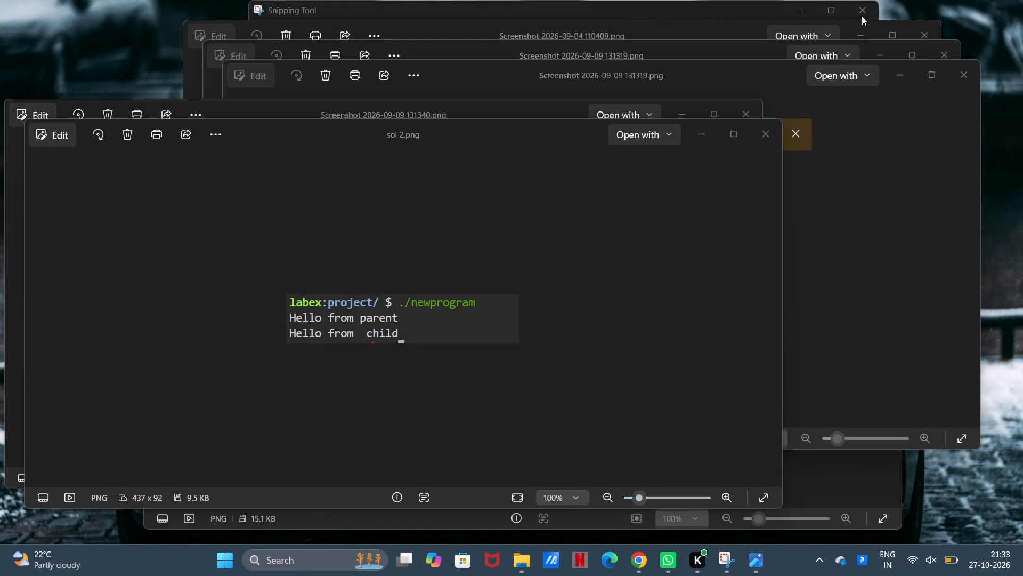
left_click(862, 16)
left_click(922, 39)
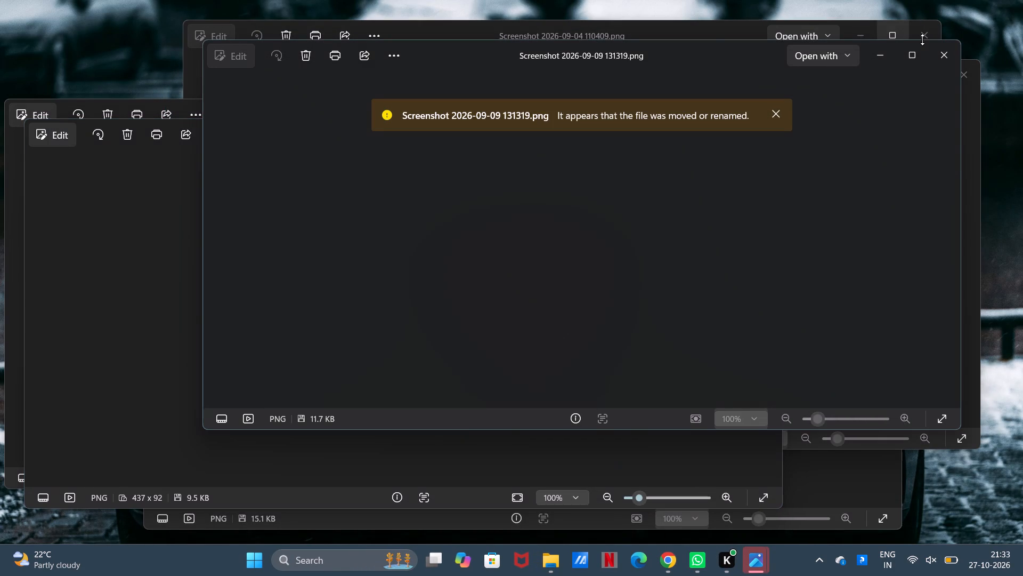
left_click(924, 35)
left_click(947, 55)
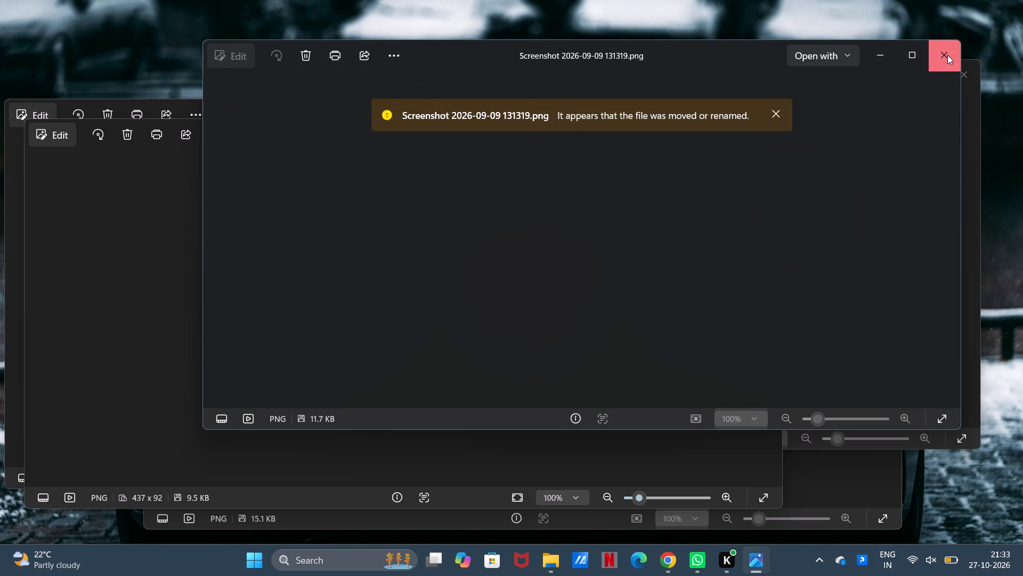
left_click(961, 74)
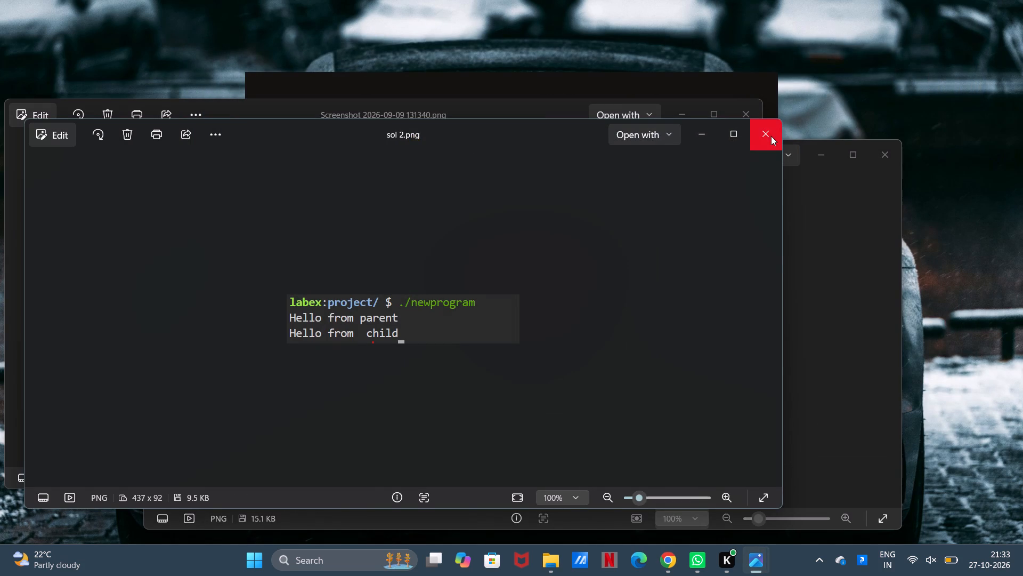
left_click(771, 136)
left_click(751, 122)
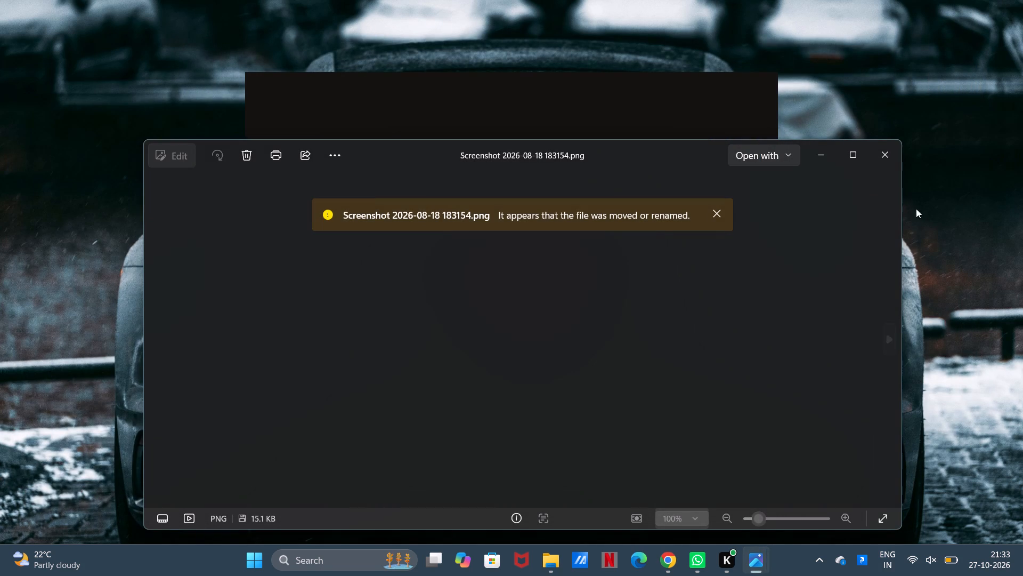
left_click(883, 152)
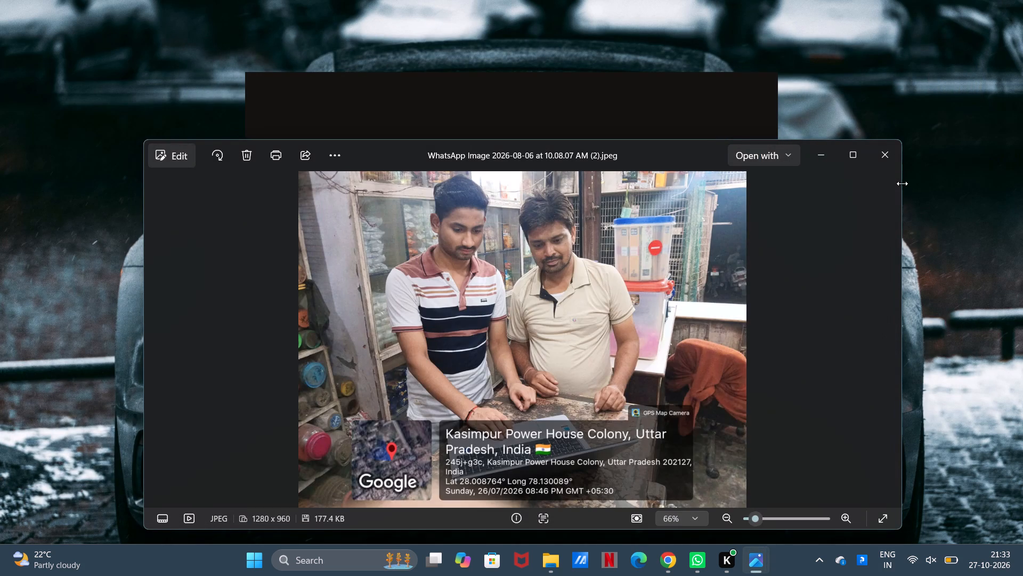
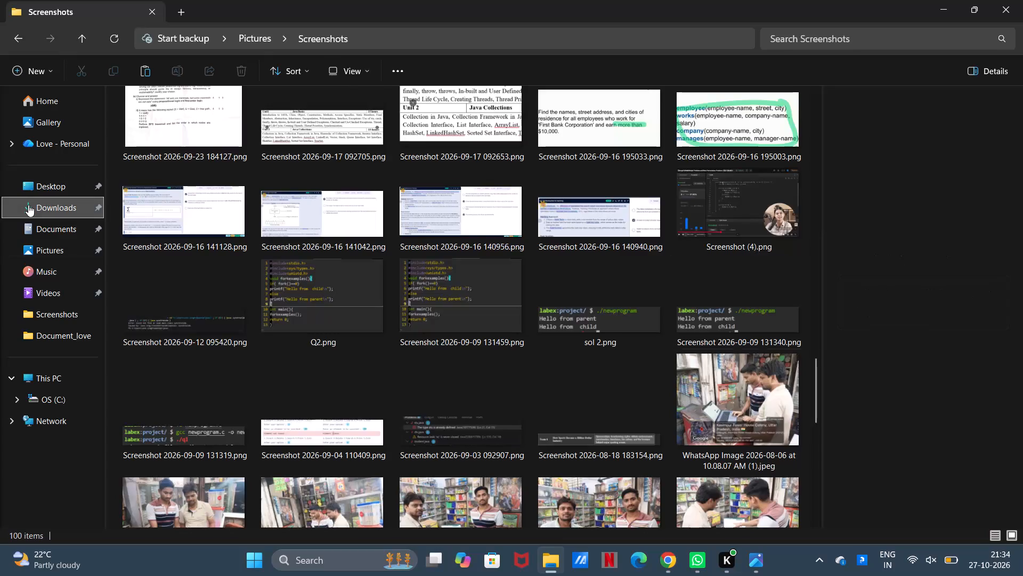
Rename Untitled document (1).pdf in Downloads to the student's full name in capitals, joined by underscores and ending in _P-5.
left_click(242, 129)
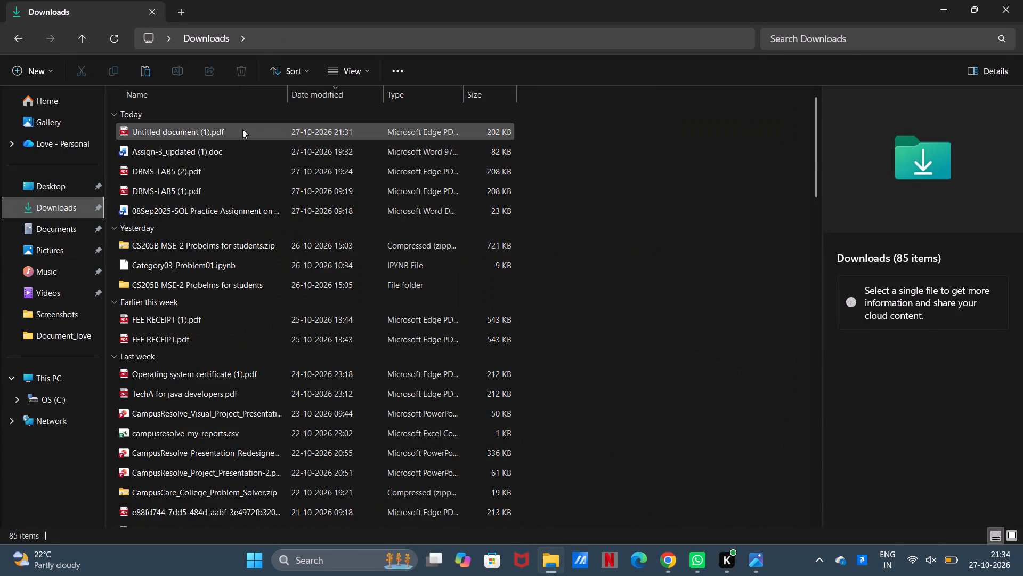
left_click(184, 73)
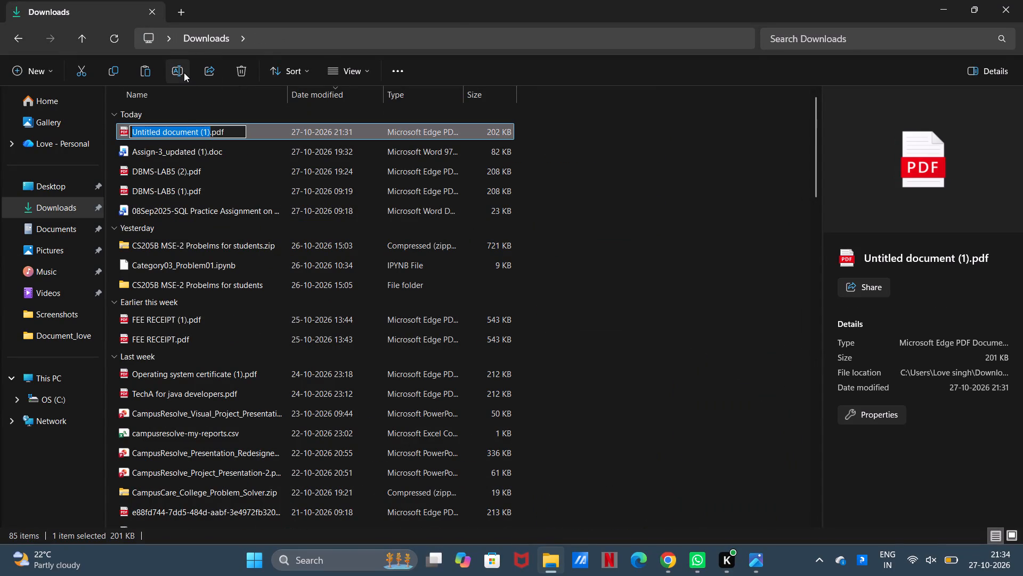
key("BackSpace")
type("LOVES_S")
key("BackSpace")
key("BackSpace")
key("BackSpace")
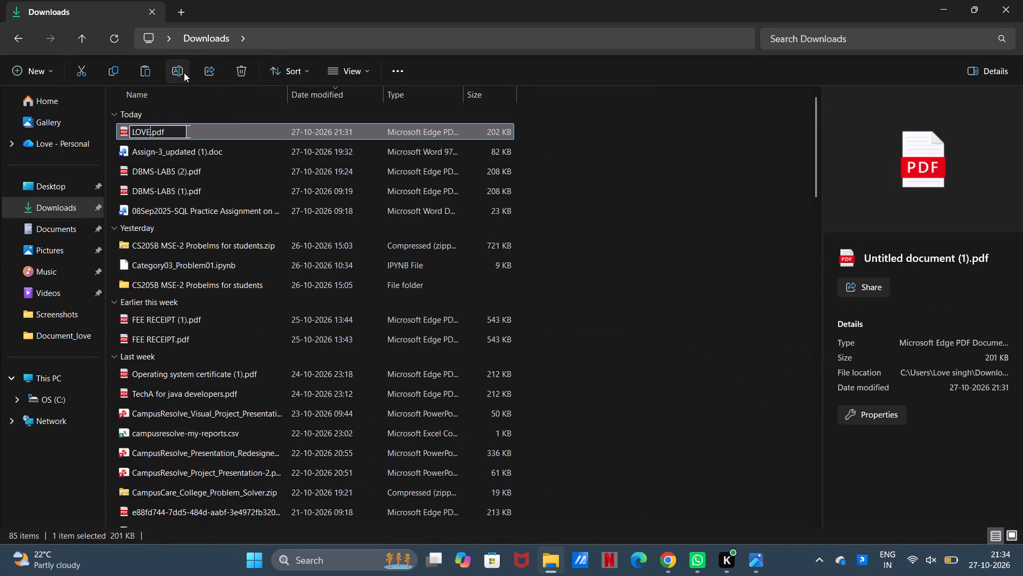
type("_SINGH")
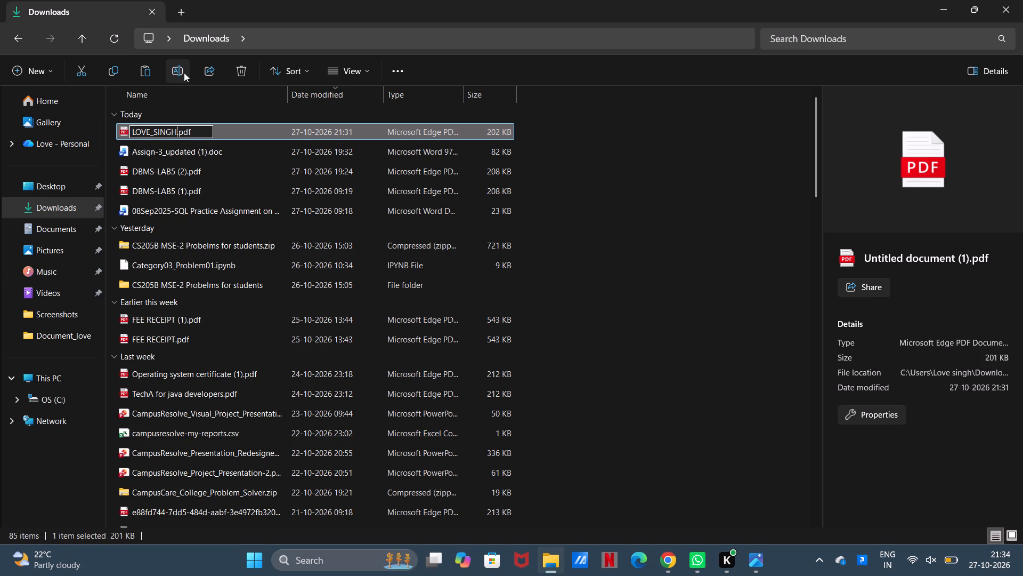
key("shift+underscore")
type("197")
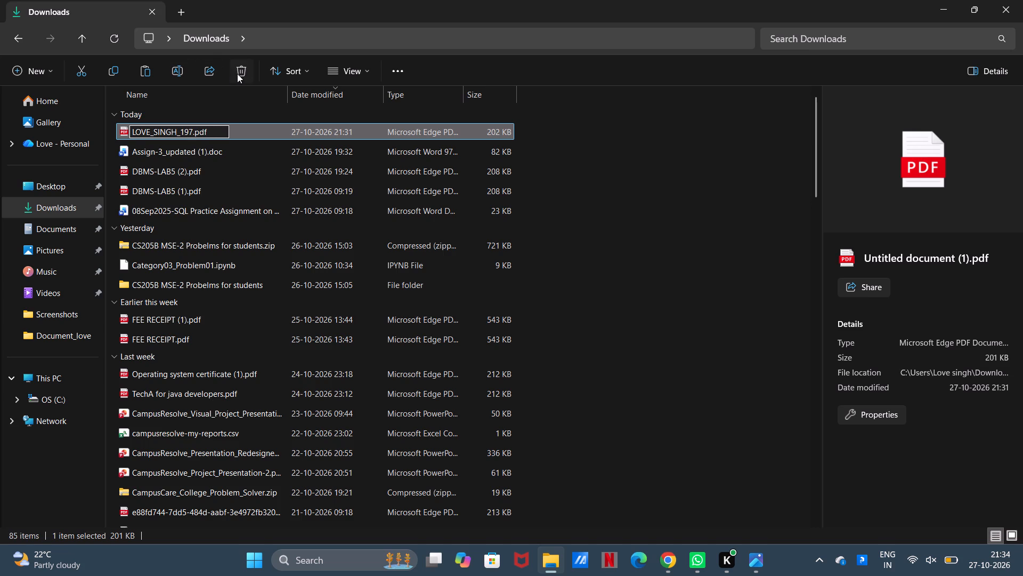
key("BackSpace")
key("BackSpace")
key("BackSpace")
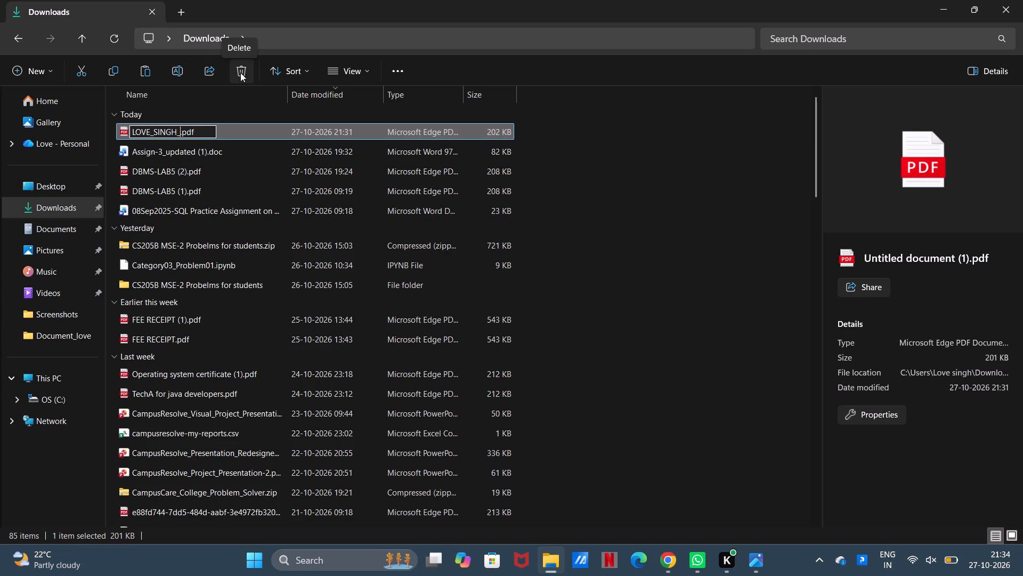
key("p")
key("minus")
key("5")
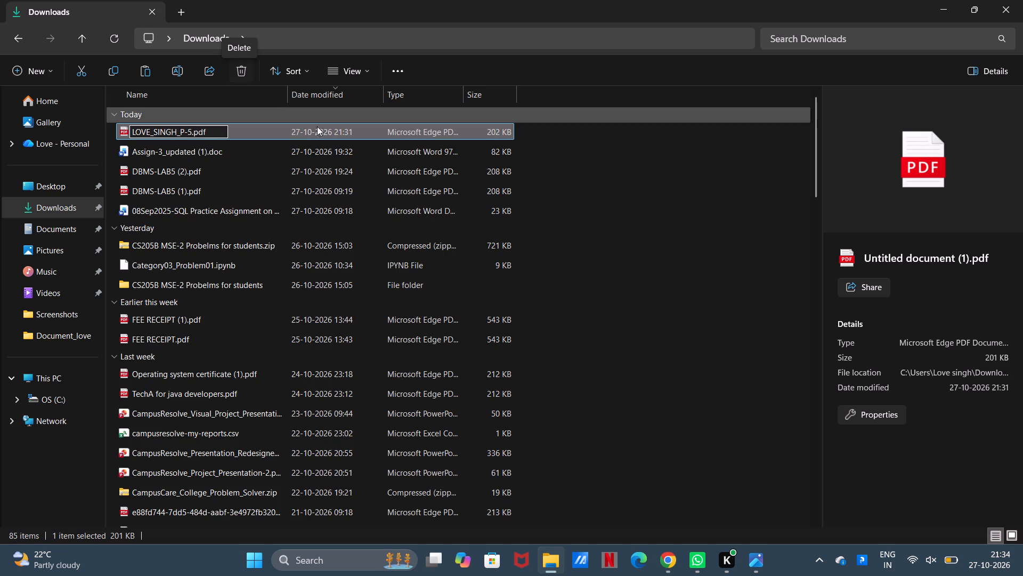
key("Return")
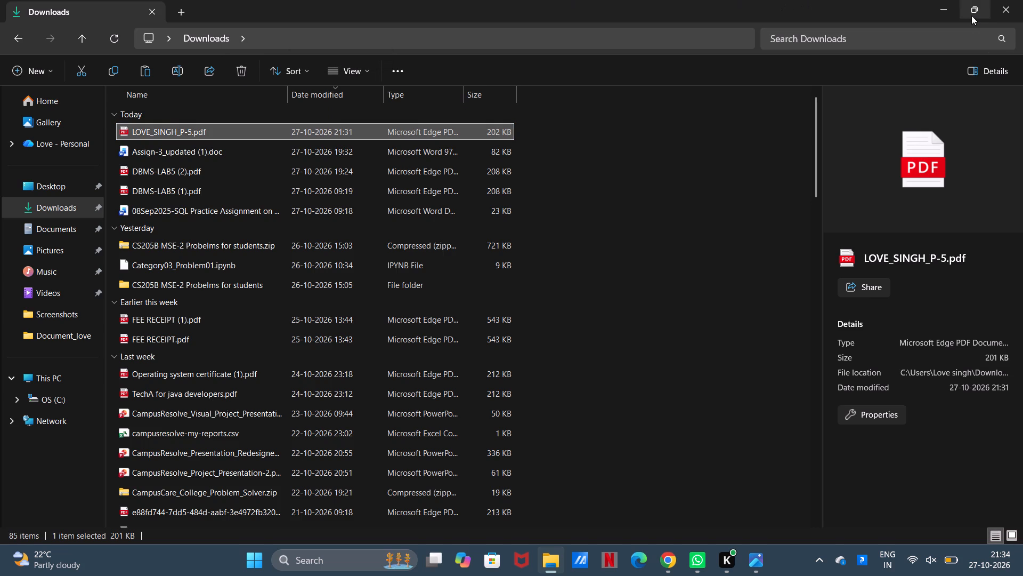
Restore the maximized Downloads window to its smaller floating size.
left_click(971, 15)
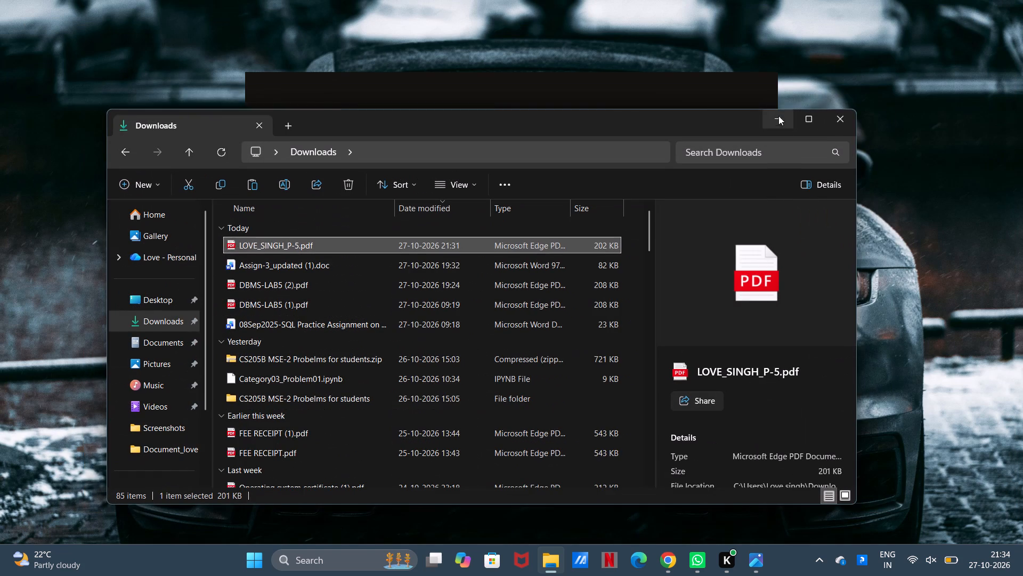
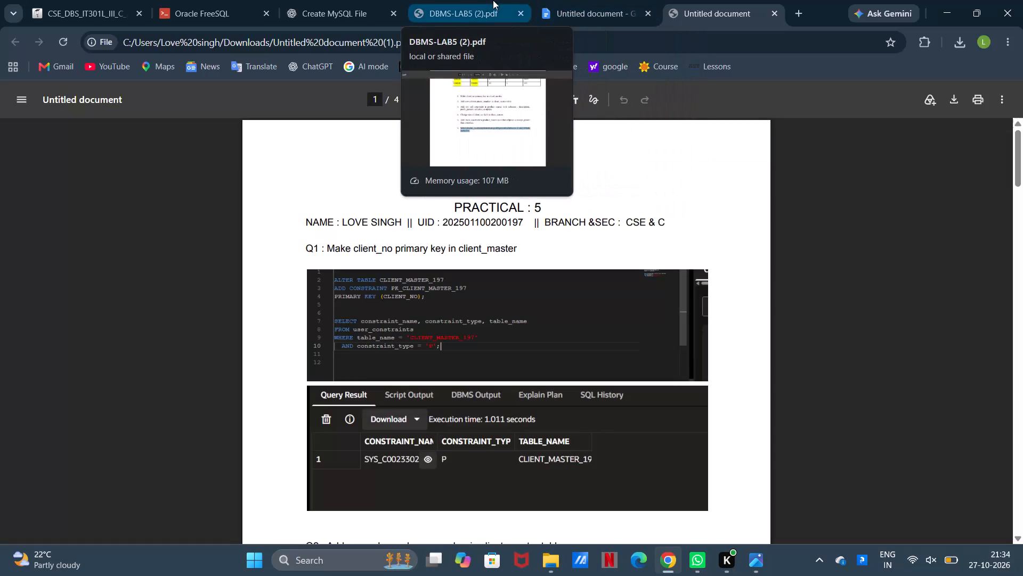
Return to the LMS course page and start a new submission for the LAb-5 assignment on table constraints.
left_click(87, 0)
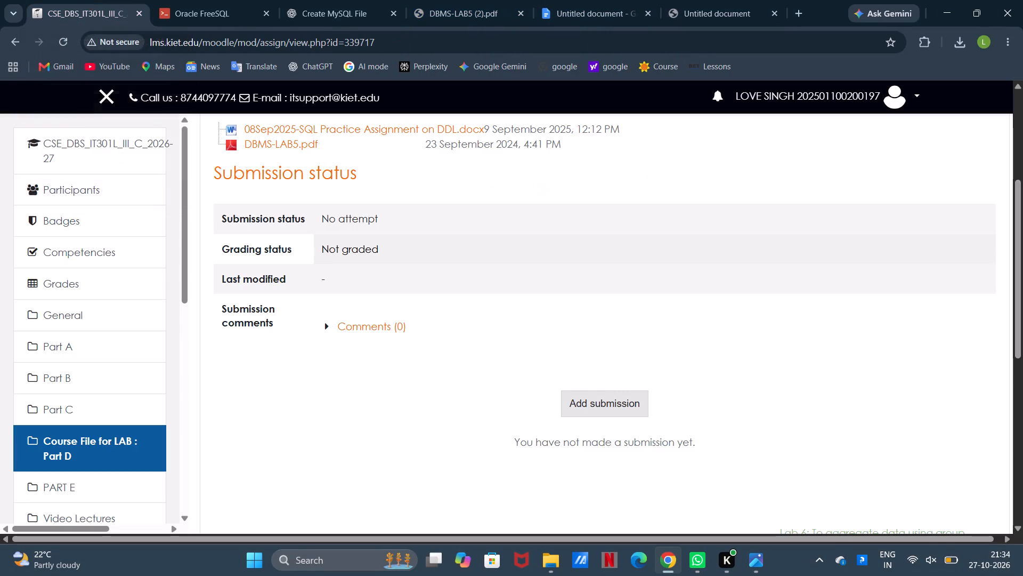
scroll(385, 372, "down", 1)
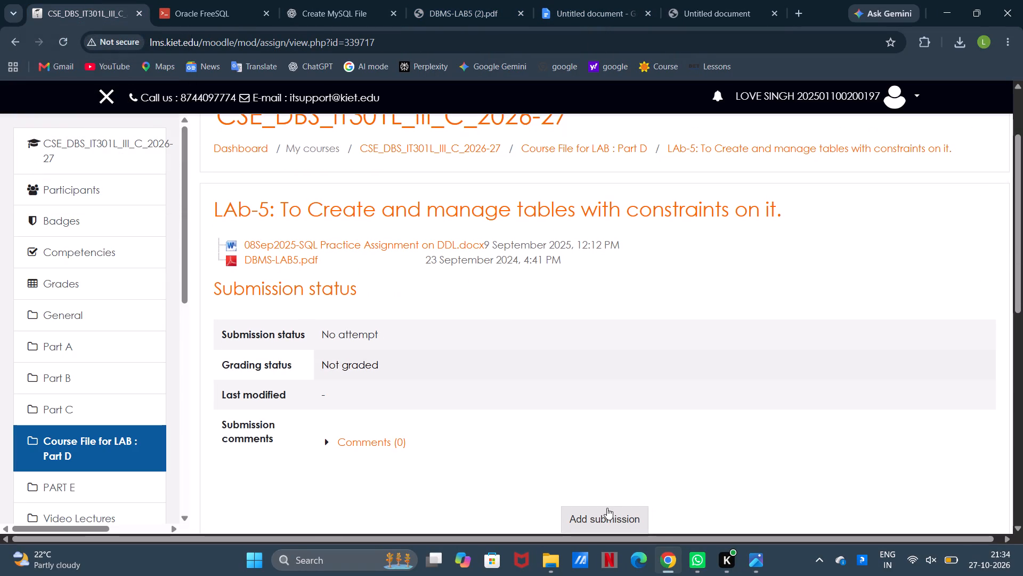
left_click(599, 500)
left_click(599, 511)
scroll(599, 511, "down", 2)
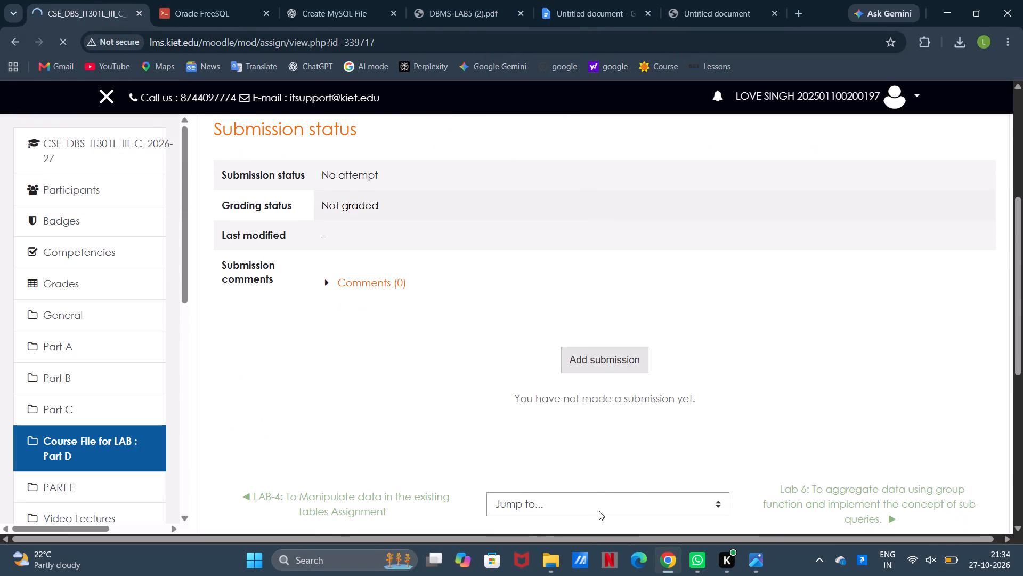
scroll(599, 511, "down", 2)
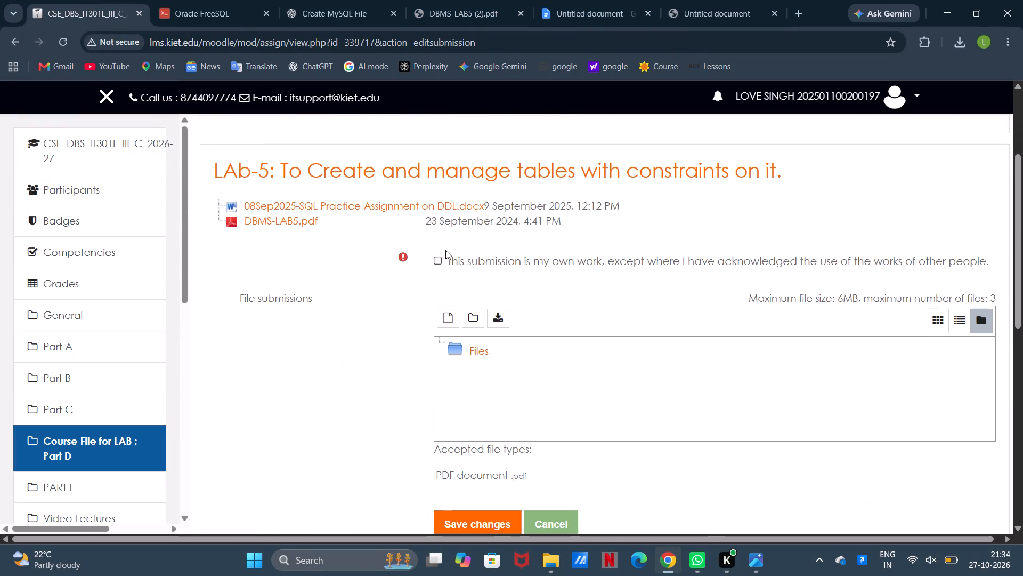
Tick the declaration that the submission is the student's own work.
left_click(438, 266)
left_click(436, 261)
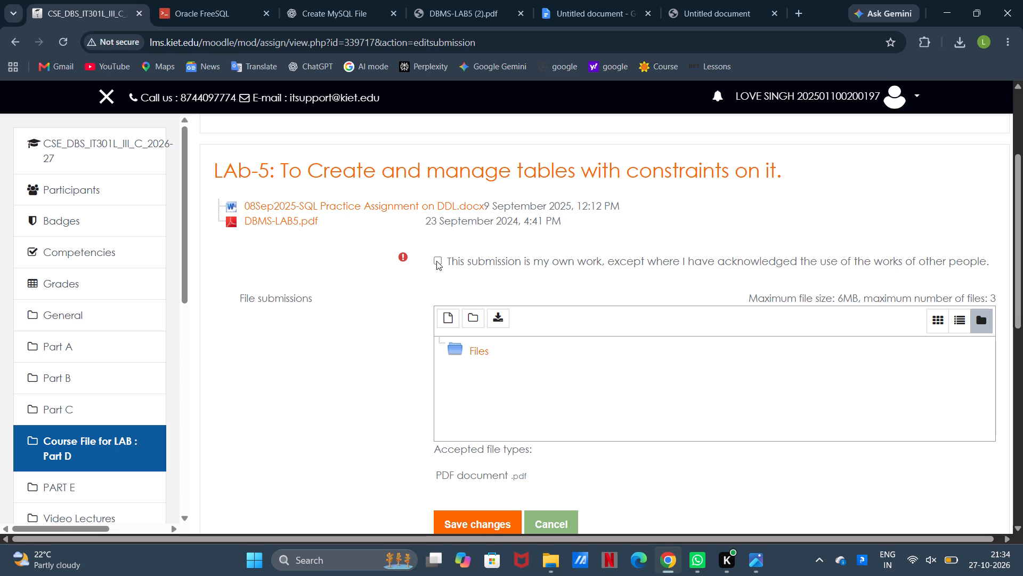
Upload the renamed PDF ending in _P-5 from Downloads to the LAb-5 file submissions and save the submission.
left_click(452, 323)
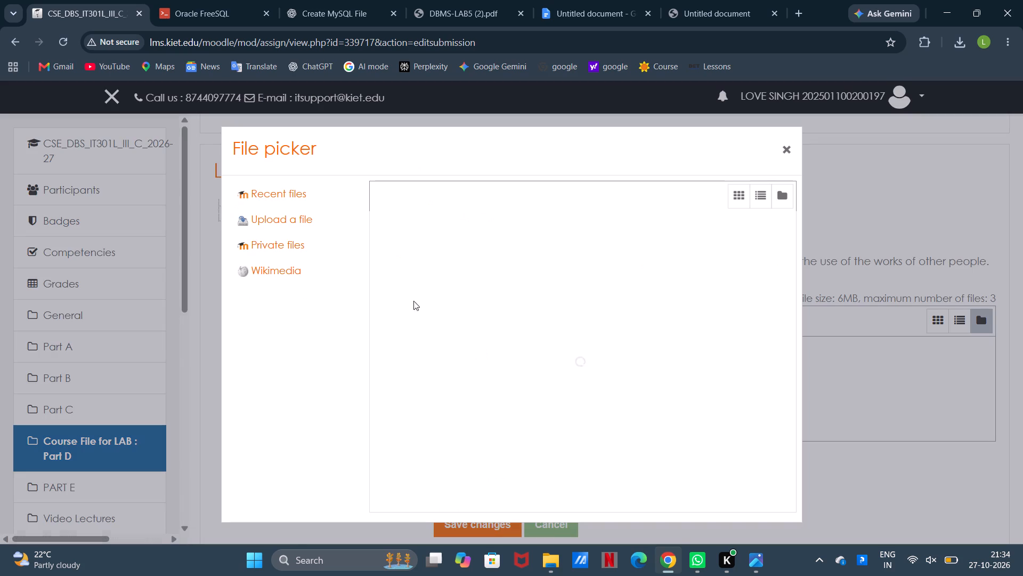
left_click(418, 257)
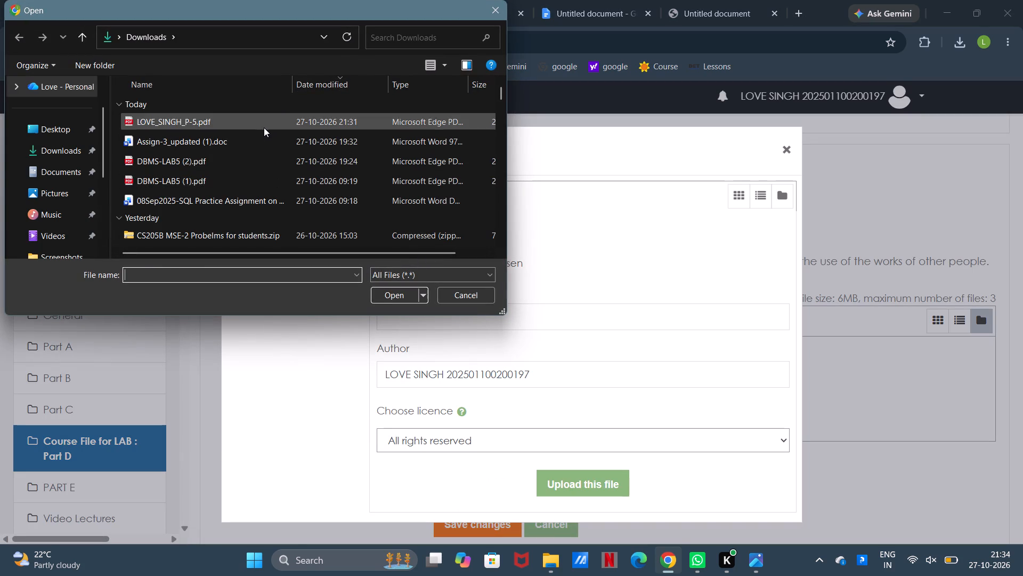
left_click(264, 127)
left_click(405, 292)
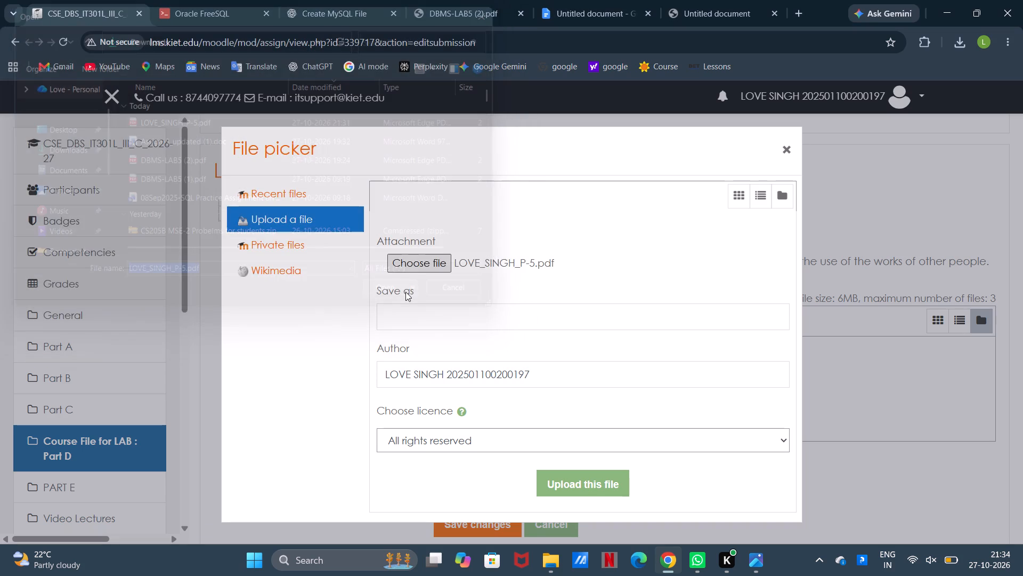
left_click(598, 486)
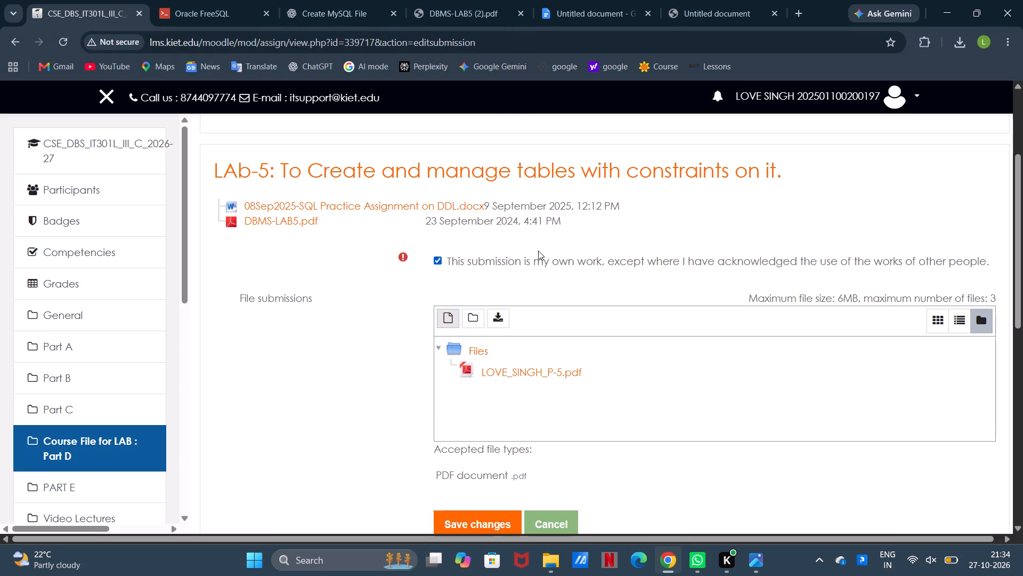
scroll(511, 321, "down", 2)
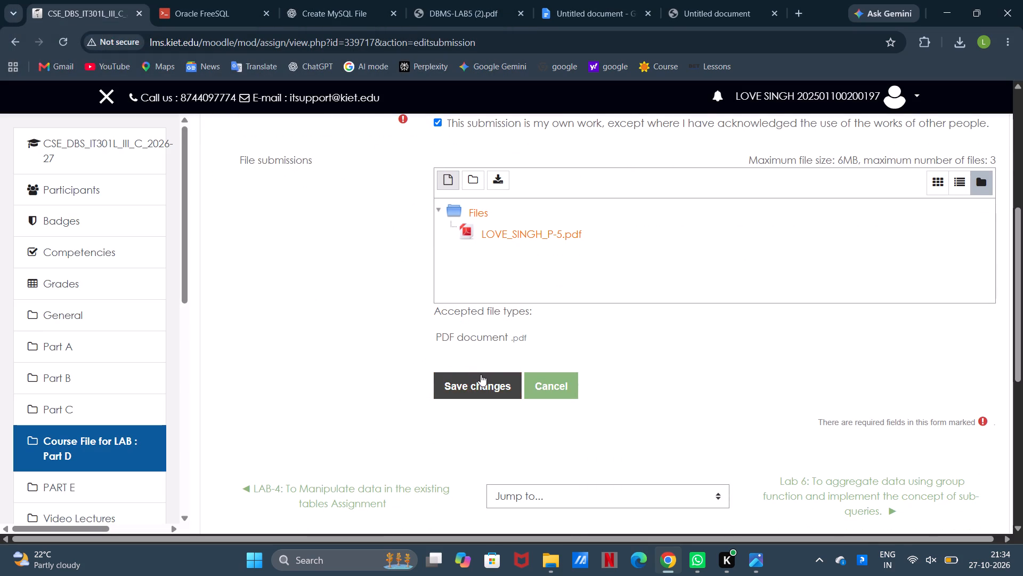
left_click(481, 374)
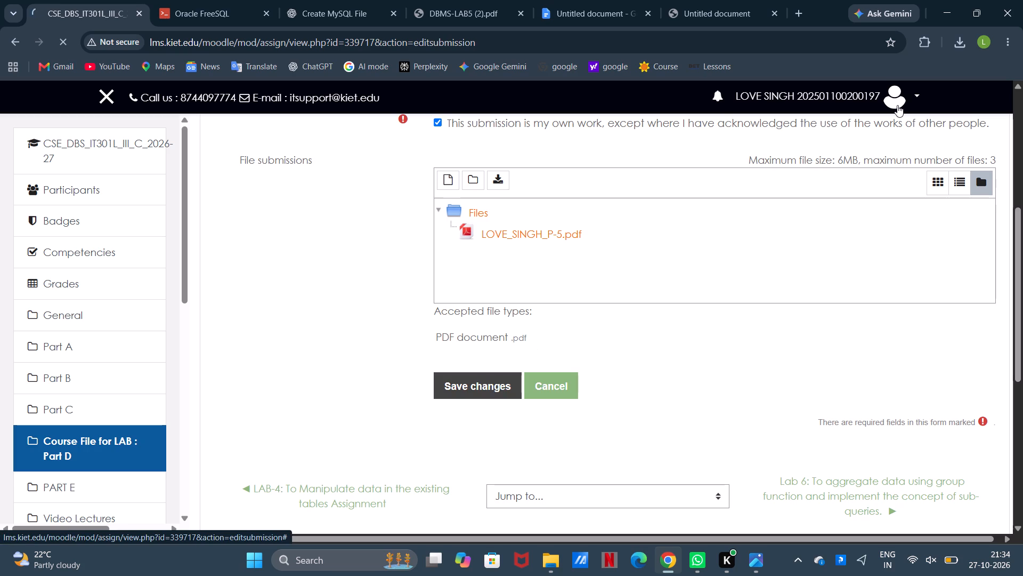
Check the LAb-5 submission status, last modified date and submitted file.
scroll(748, 174, "down", 1)
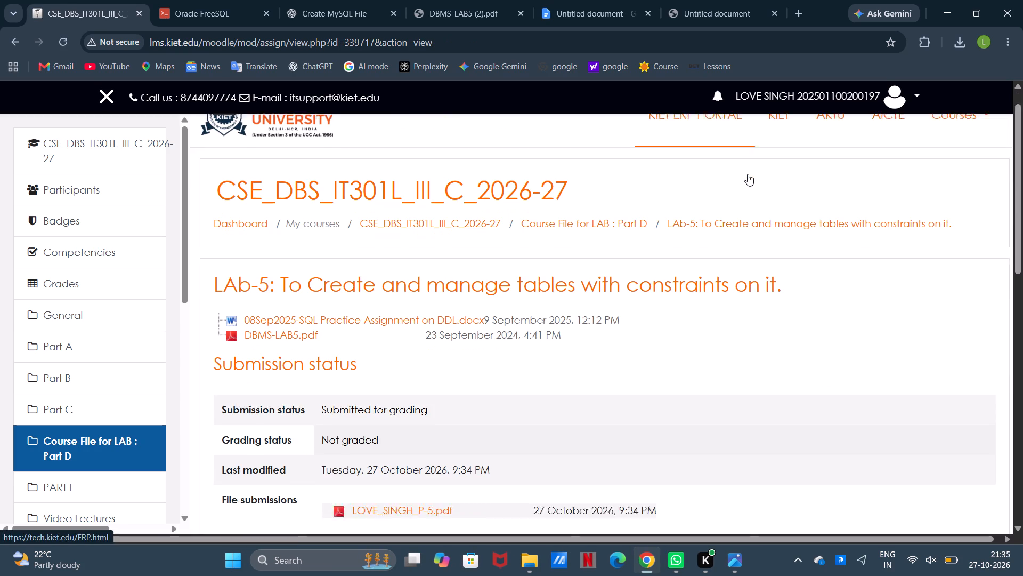
scroll(748, 174, "down", 4)
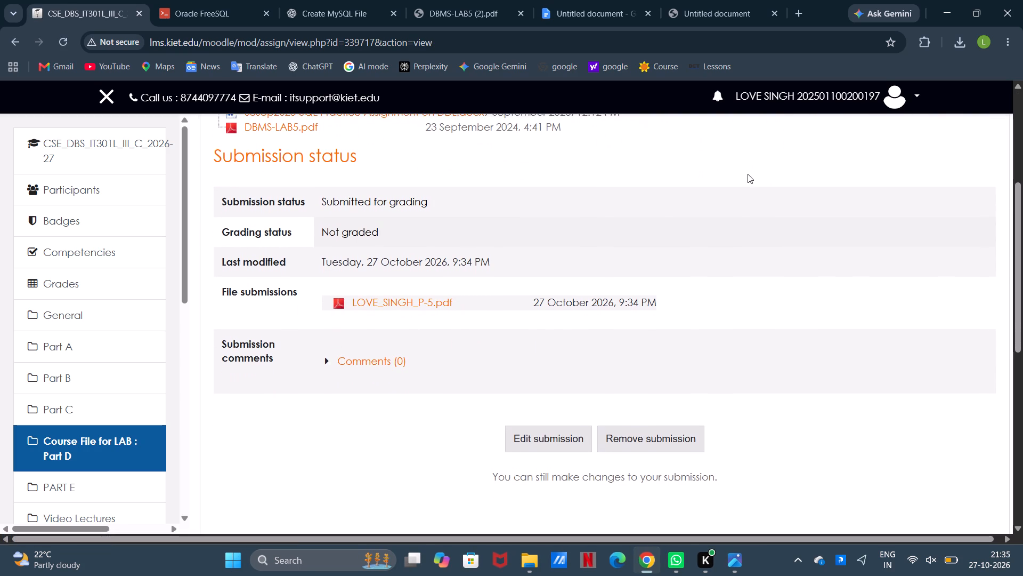
scroll(748, 174, "down", 1)
left_click(748, 174)
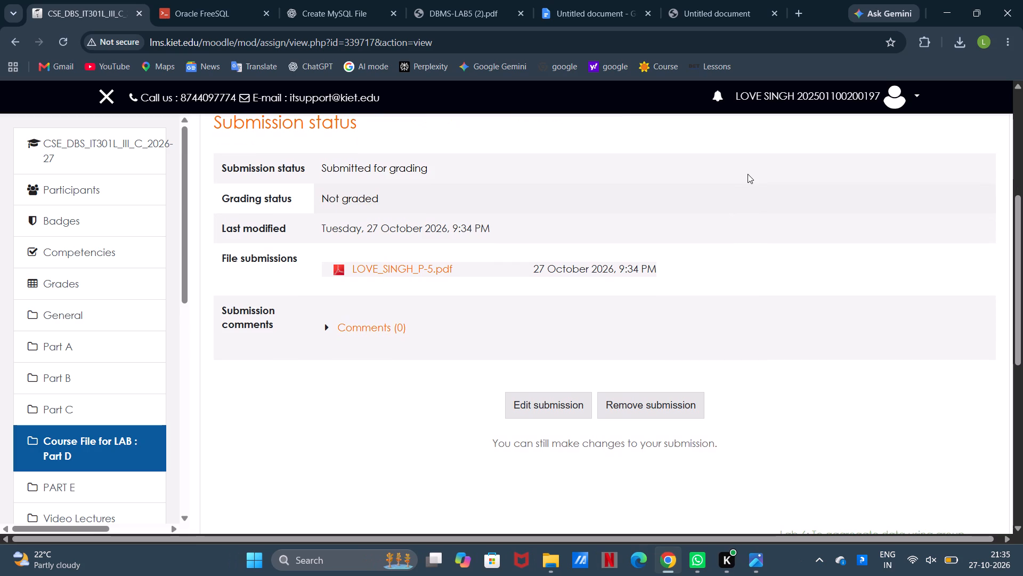
scroll(812, 320, "down", 1)
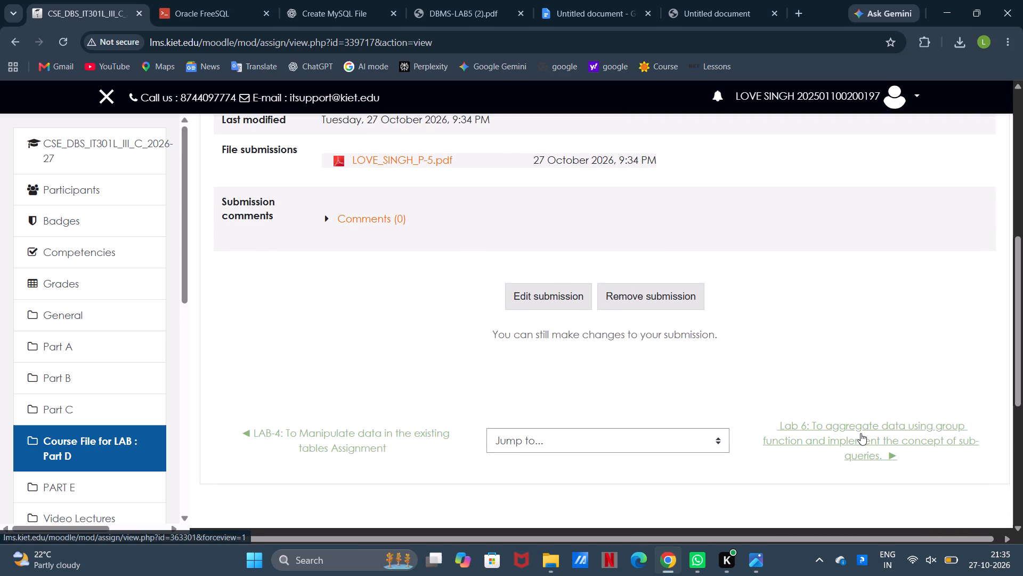
Open the Lab 6 assignment on group functions and sub-queries and read through its queries and submission status.
left_click(860, 433)
scroll(860, 433, "down", 3)
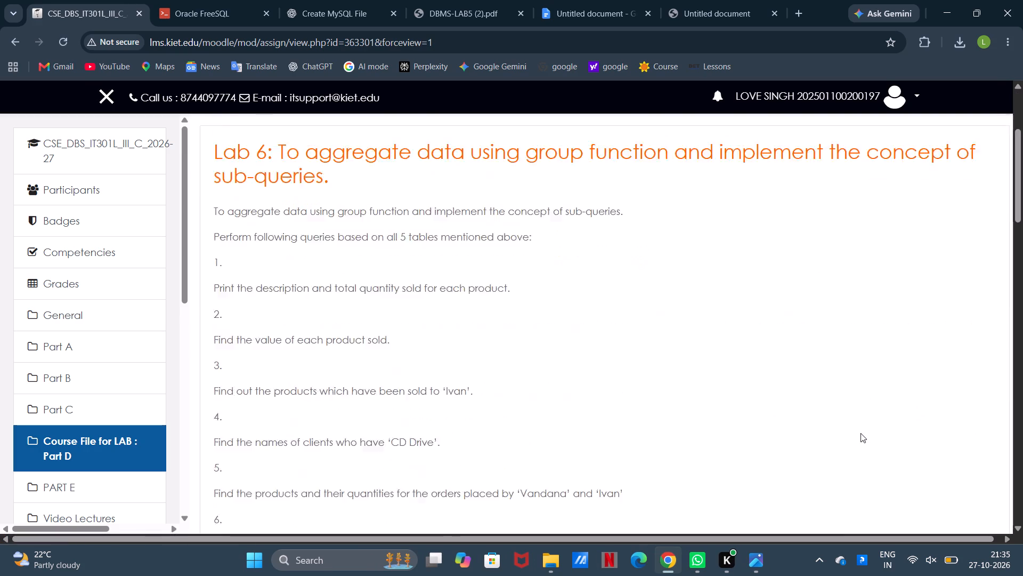
scroll(860, 433, "down", 5)
scroll(876, 362, "down", 4)
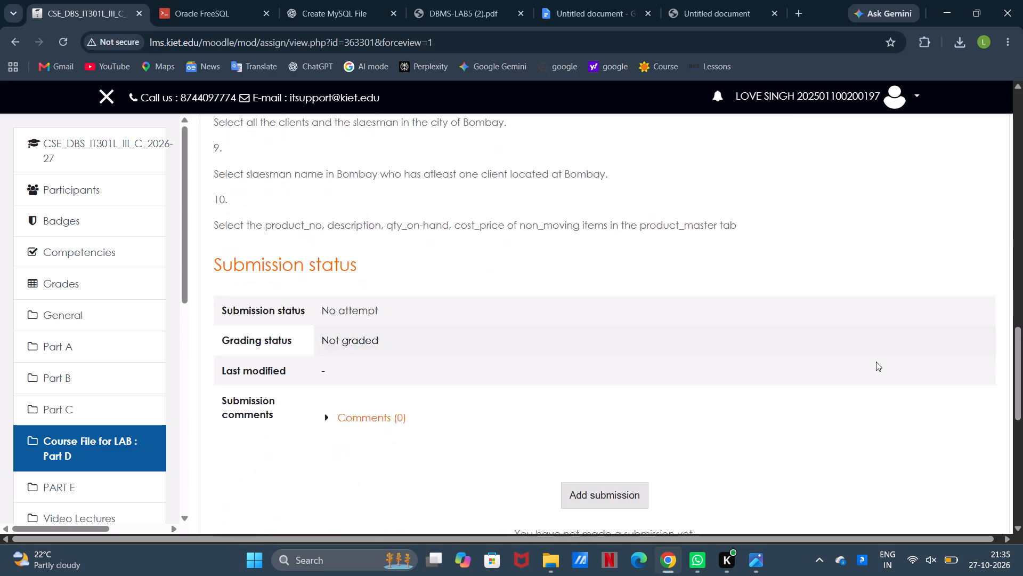
scroll(876, 362, "up", 4)
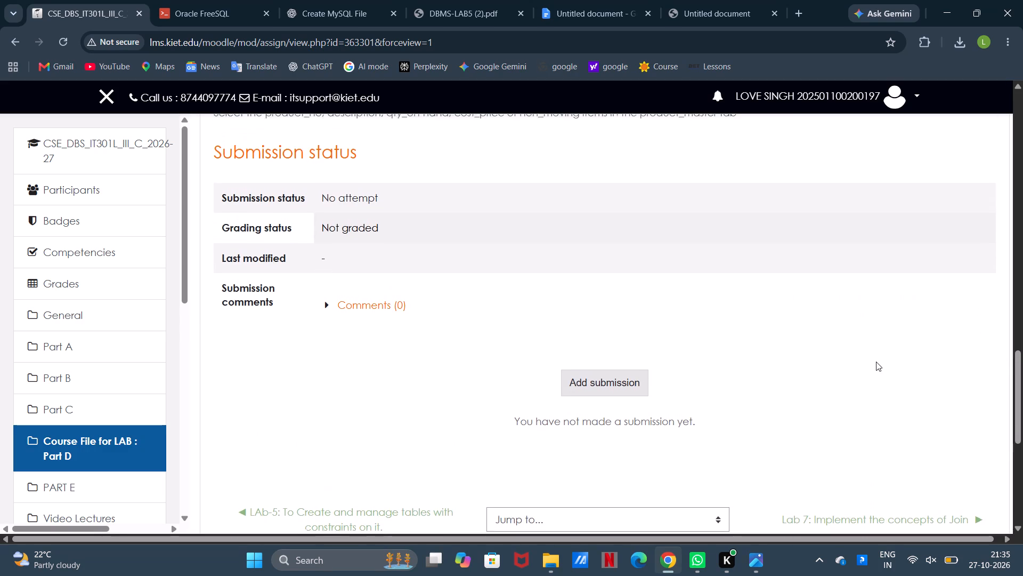
scroll(876, 362, "down", 1)
scroll(876, 362, "up", 3)
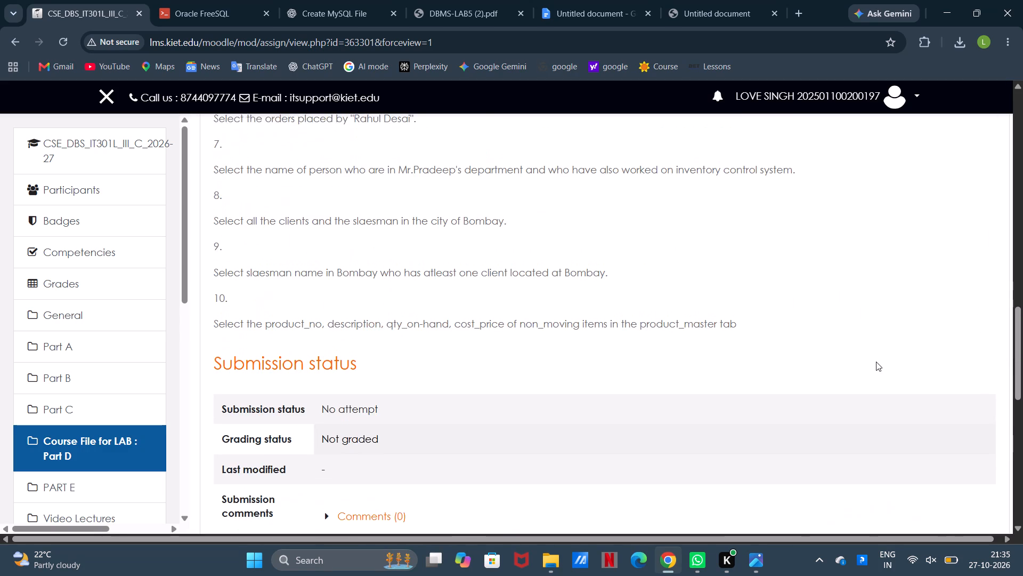
scroll(876, 362, "up", 4)
scroll(876, 362, "down", 1)
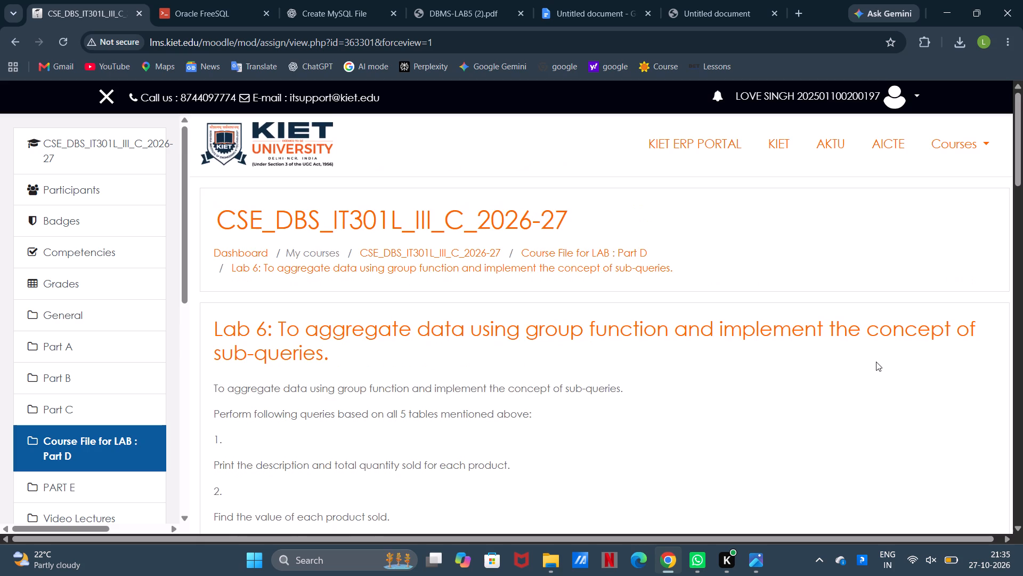
scroll(876, 362, "down", 1)
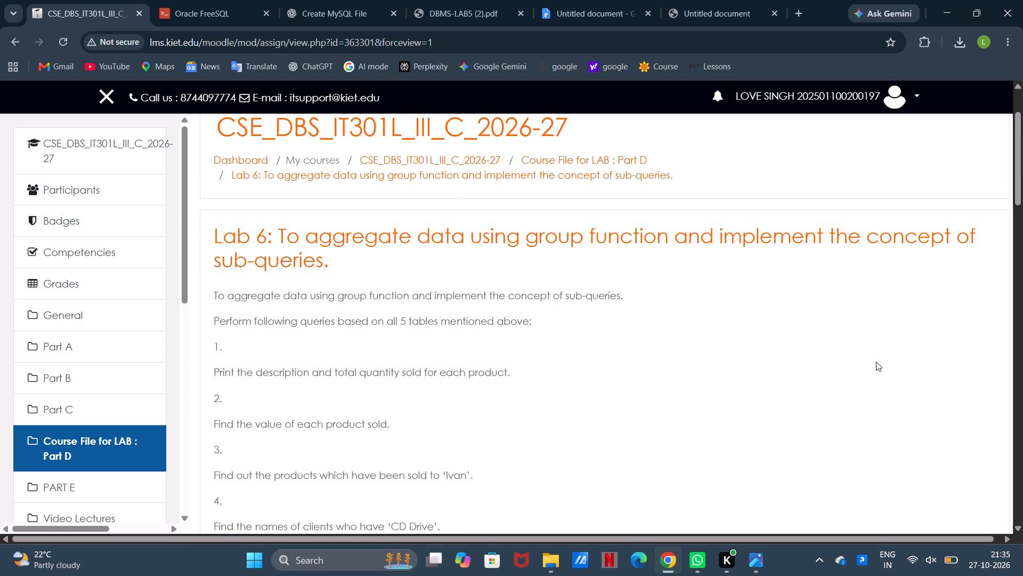
scroll(876, 362, "down", 1)
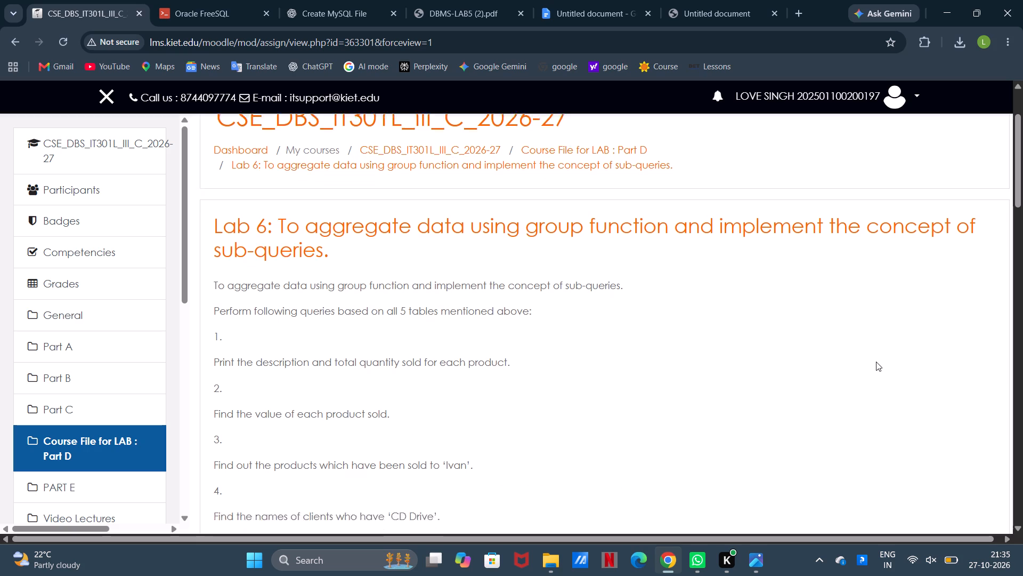
scroll(876, 362, "down", 6)
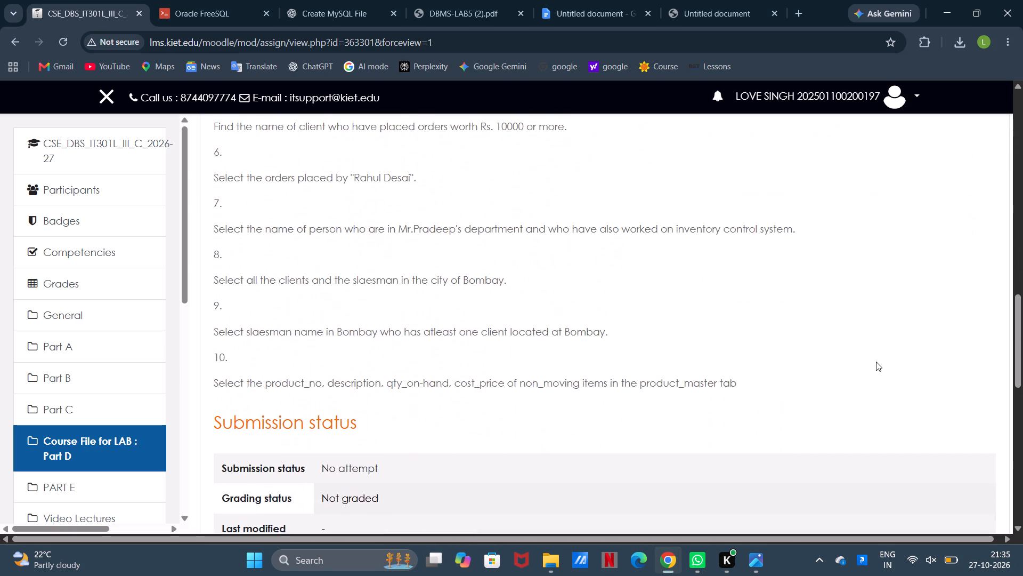
scroll(876, 362, "down", 2)
scroll(890, 312, "down", 3)
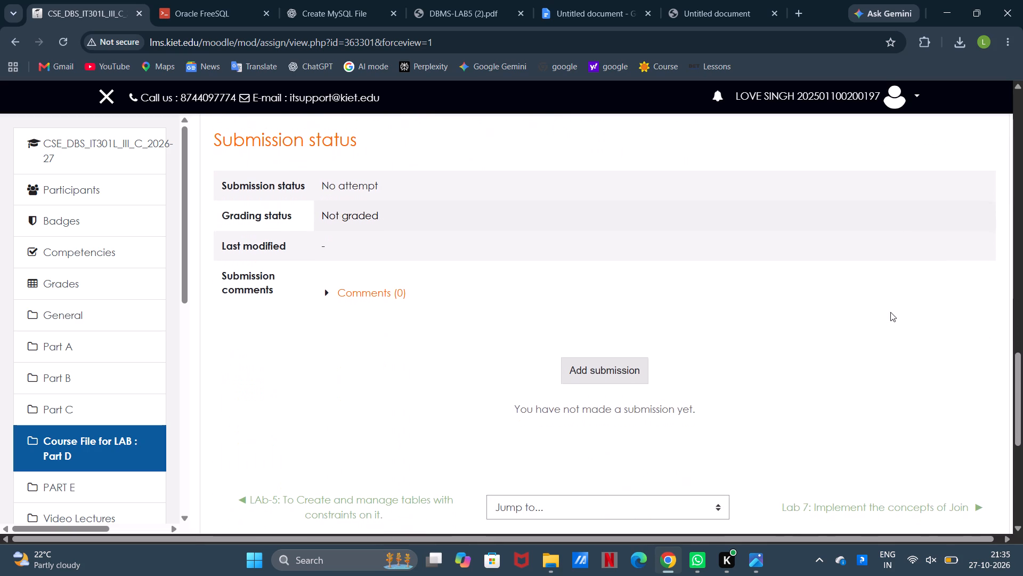